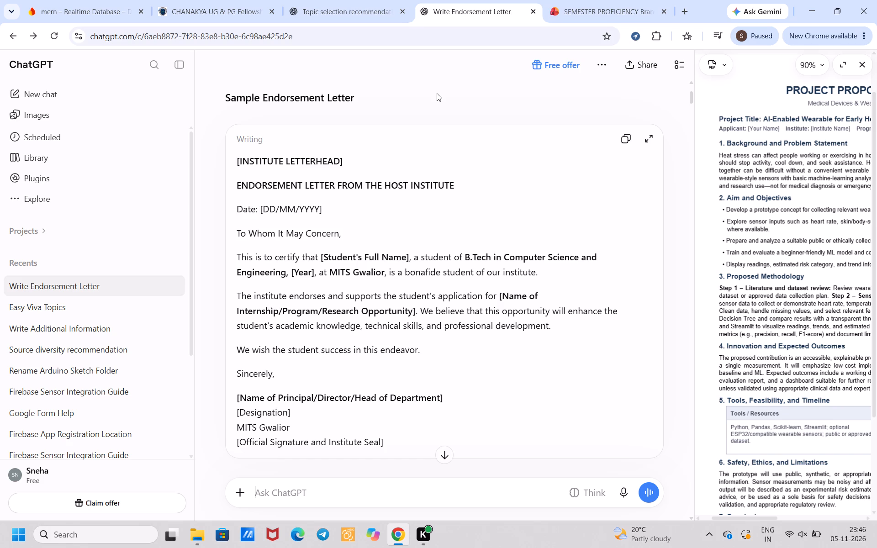
Switch to the Semester Proficiency presentation and examine the subject slides on probability, microcontrollers, data structure and IoT security.
{"action": "left_click", "coordinate": [657, 0]}
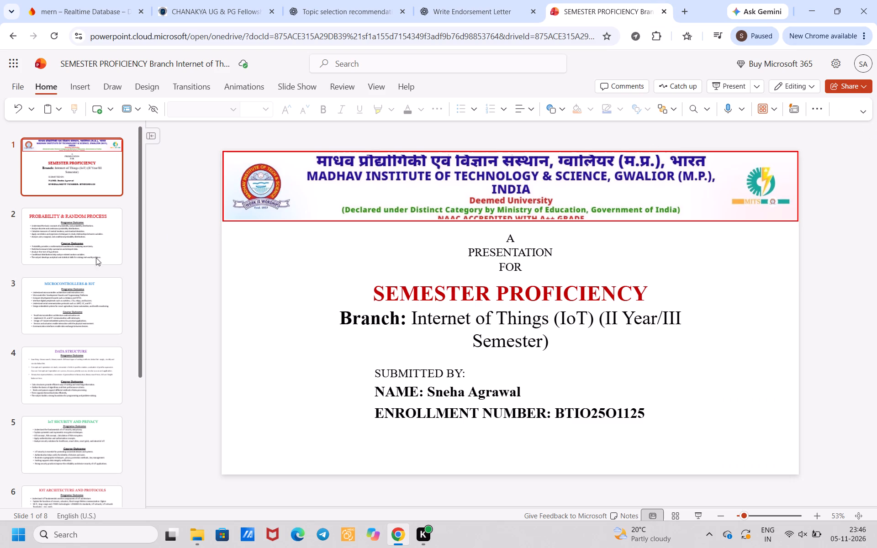
{"action": "left_click", "coordinate": [96, 234]}
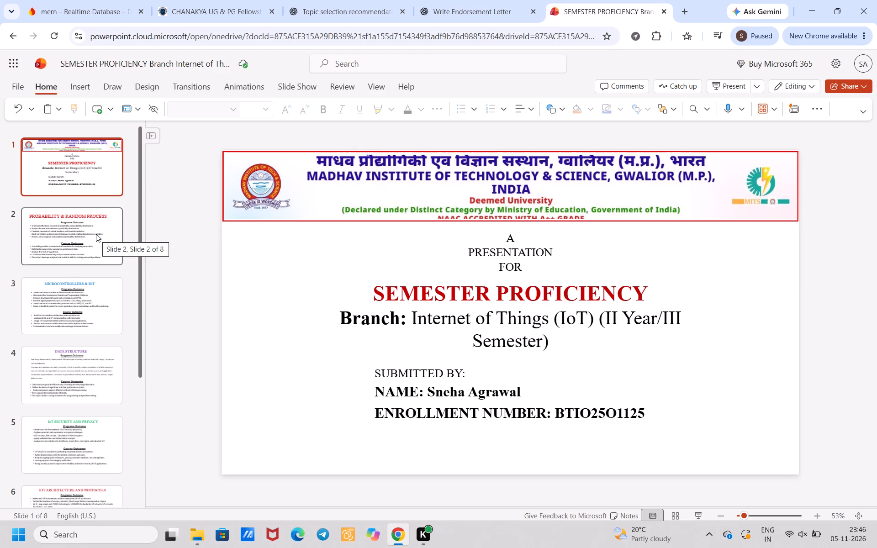
{"action": "left_click", "coordinate": [96, 234]}
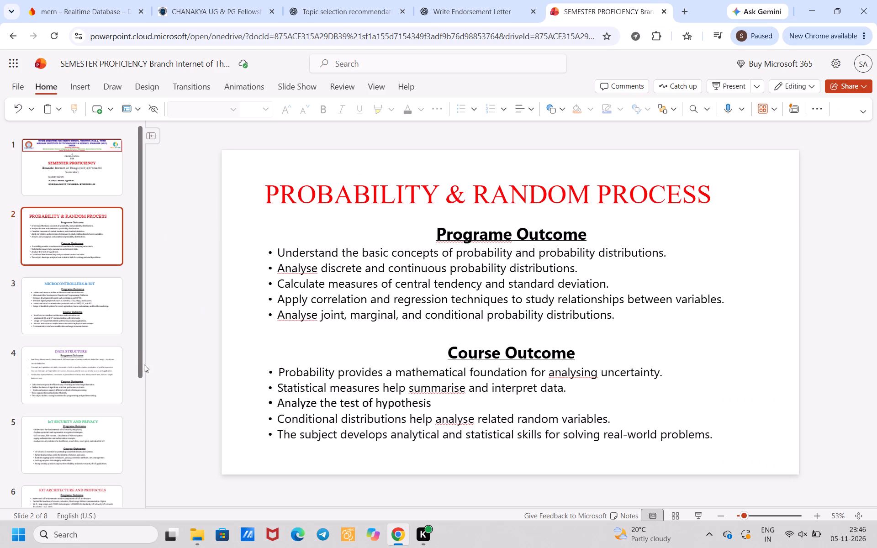
{"action": "left_click", "coordinate": [78, 318]}
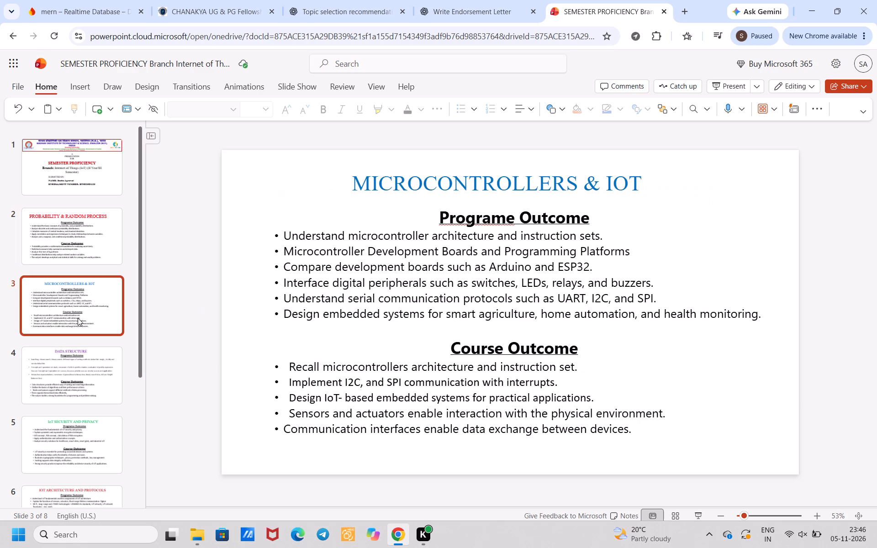
{"action": "left_click", "coordinate": [98, 272]}
{"action": "left_click", "coordinate": [102, 241]}
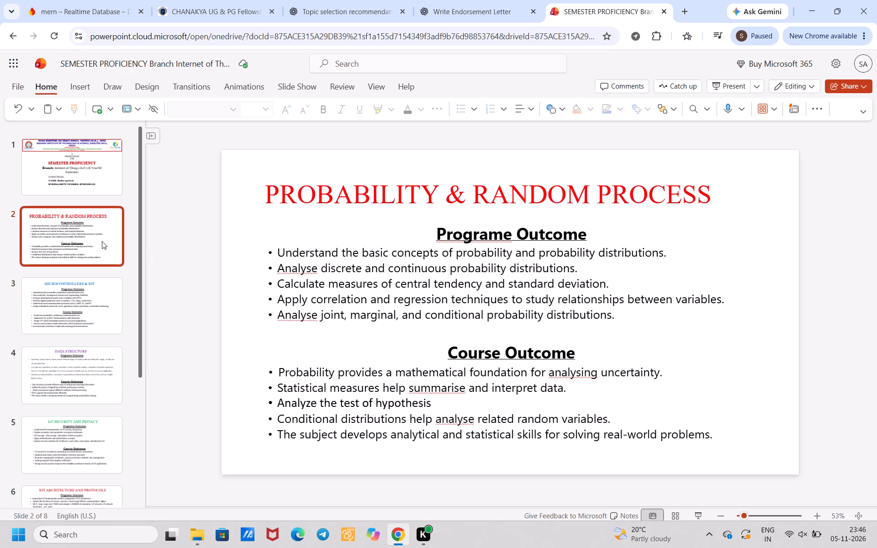
{"action": "left_click", "coordinate": [71, 353]}
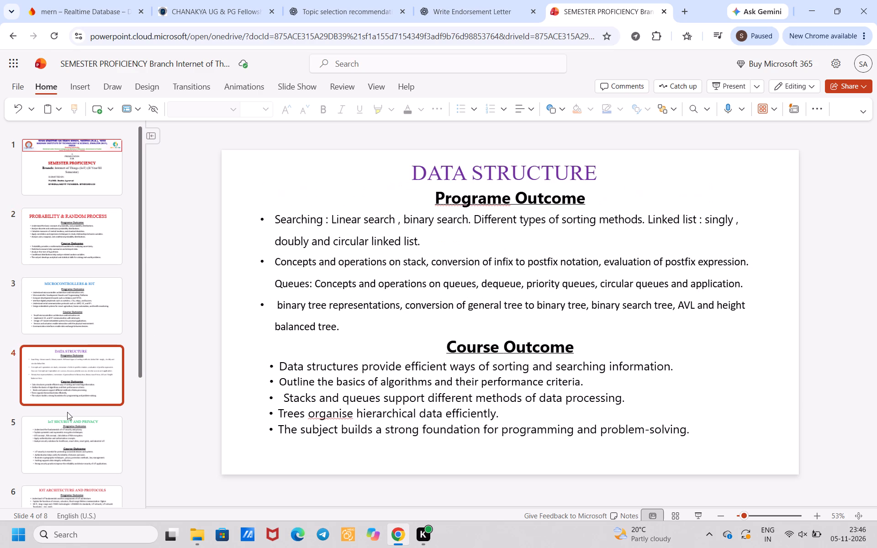
{"action": "left_click", "coordinate": [67, 412]}
{"action": "left_click", "coordinate": [69, 428]}
Correct the heading spelling to "Programme Outcome" on slides 2, 3 and 4 (probability, microcontrollers, data structure).
{"action": "left_click", "coordinate": [90, 225]}
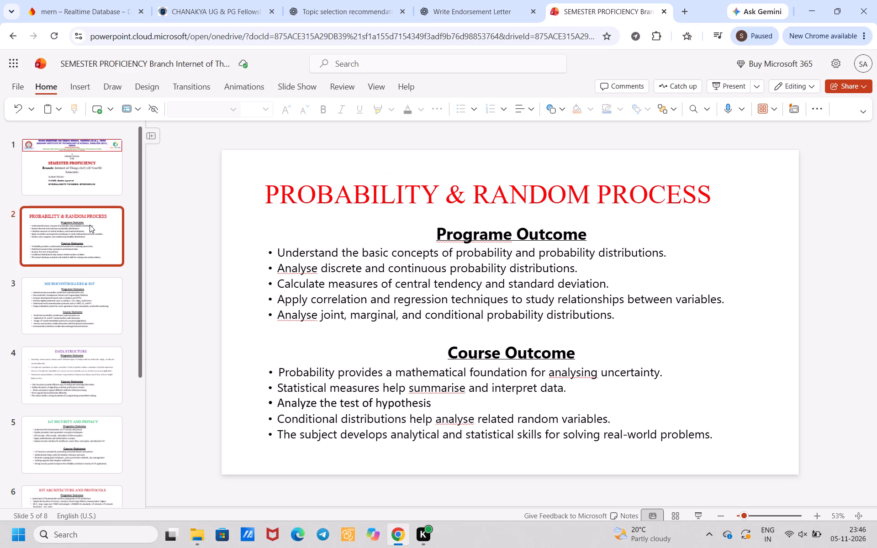
{"action": "left_click", "coordinate": [109, 232]}
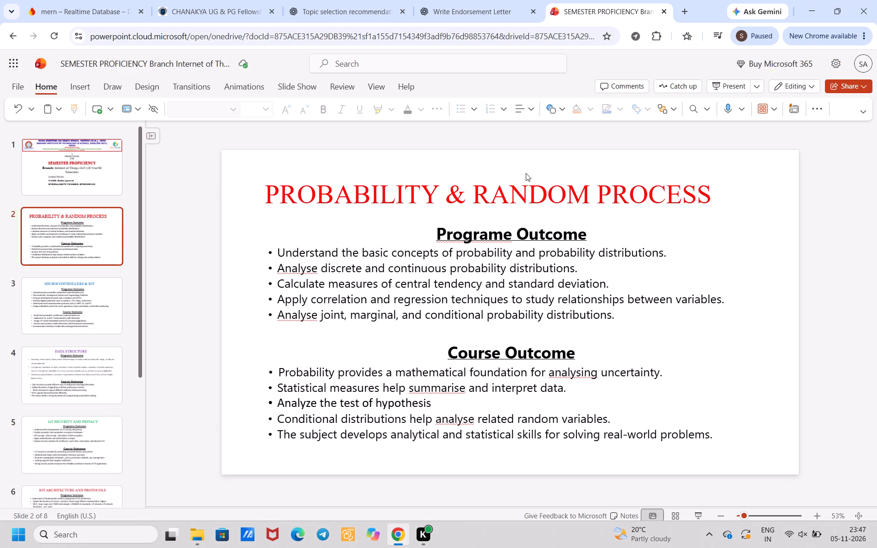
{"action": "left_click", "coordinate": [511, 240]}
{"action": "key", "text": "Left"}
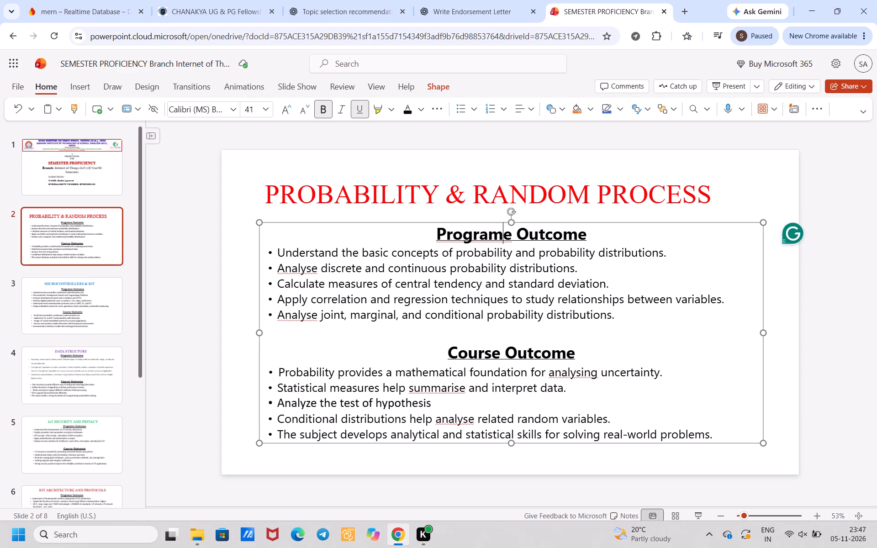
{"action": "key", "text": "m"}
{"action": "left_click", "coordinate": [95, 267]}
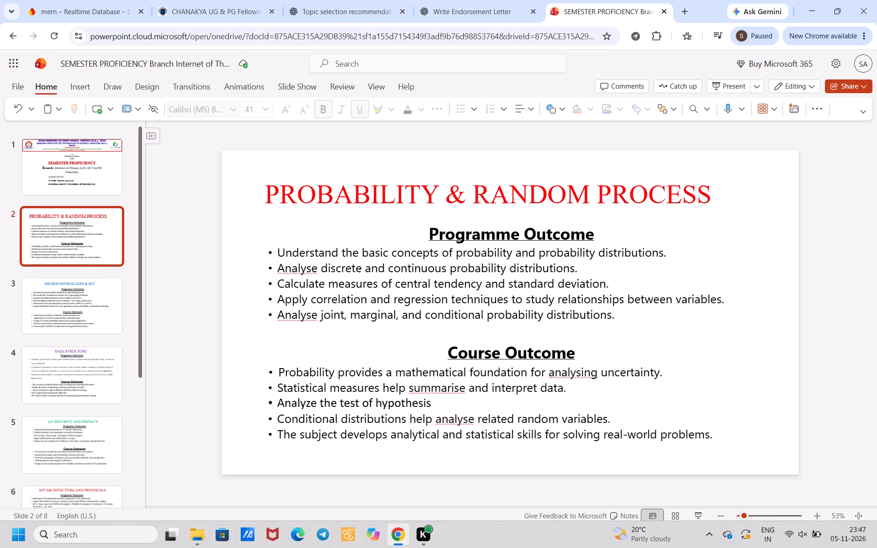
{"action": "left_click", "coordinate": [93, 299]}
{"action": "left_click", "coordinate": [510, 221]}
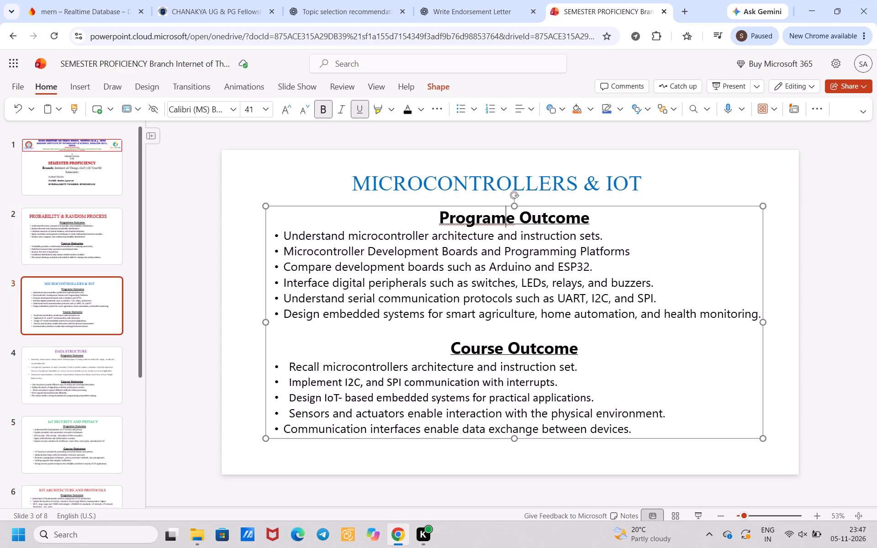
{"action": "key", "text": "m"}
{"action": "left_click", "coordinate": [69, 384]}
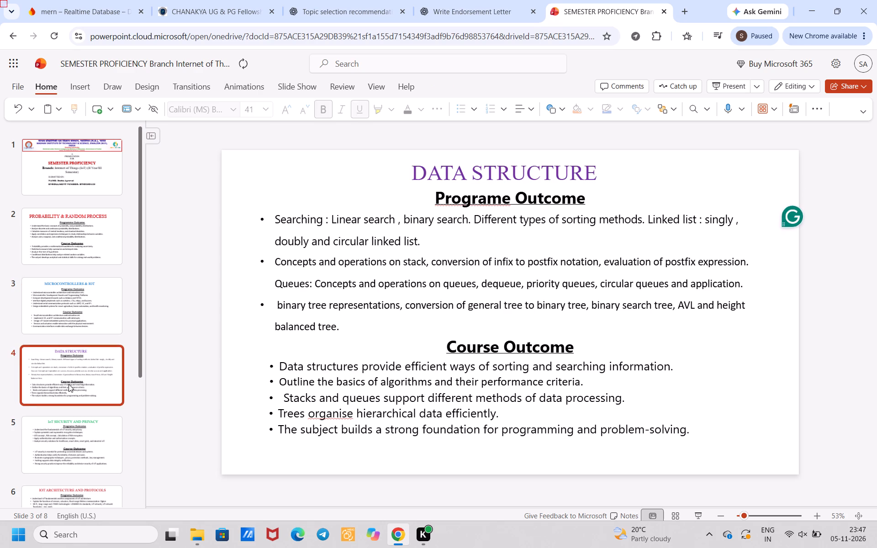
{"action": "left_click", "coordinate": [501, 200]}
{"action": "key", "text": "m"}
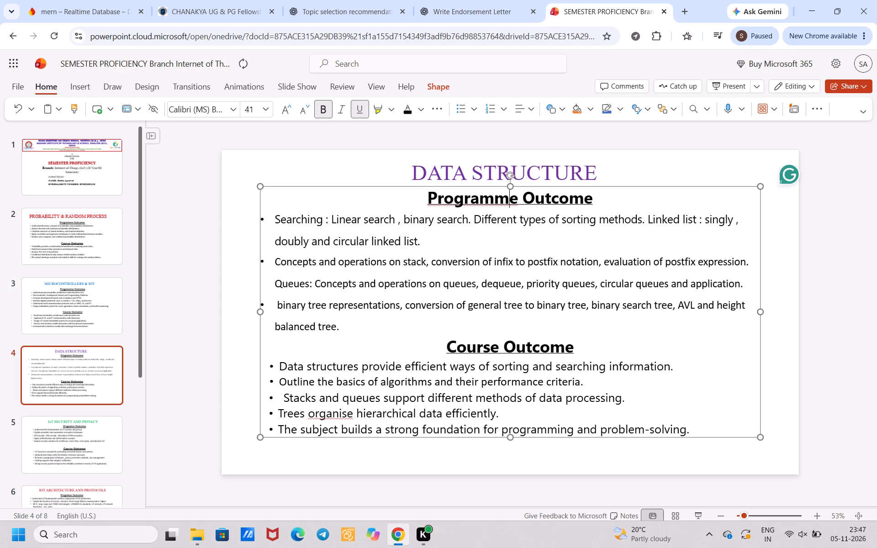
Correct the heading spelling to "Programme Outcome" on slides 5 and 6 (IoT security and IoT architecture).
{"action": "left_click_drag", "start_coordinate": [127, 431], "coordinate": [85, 443]}
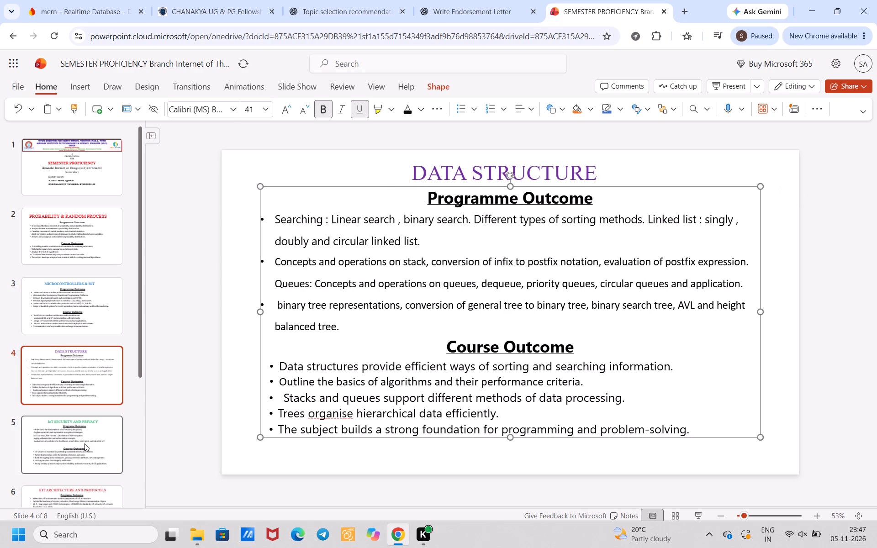
{"action": "left_click", "coordinate": [85, 443]}
{"action": "left_click", "coordinate": [513, 211]}
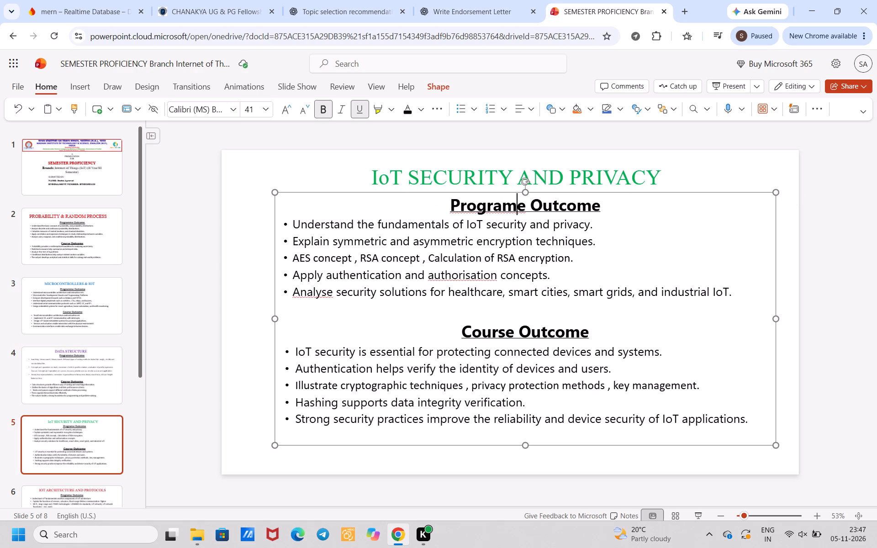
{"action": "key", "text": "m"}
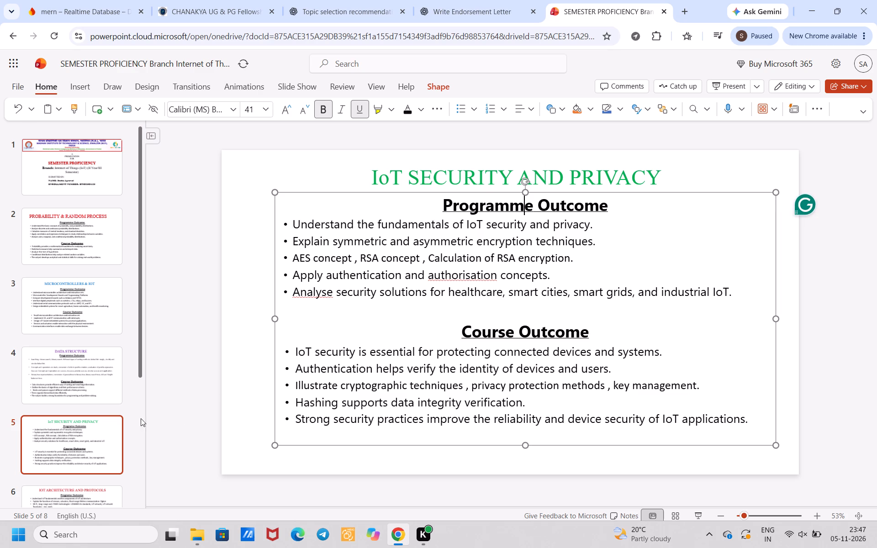
{"action": "scroll", "coordinate": [63, 422], "scroll_direction": "down", "scroll_amount": 2}
{"action": "left_click", "coordinate": [79, 337]}
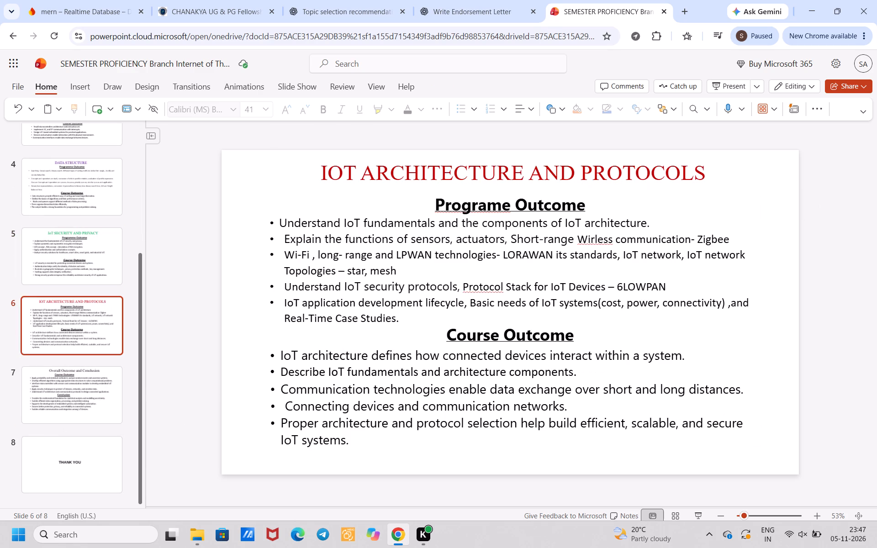
{"action": "left_click", "coordinate": [504, 209]}
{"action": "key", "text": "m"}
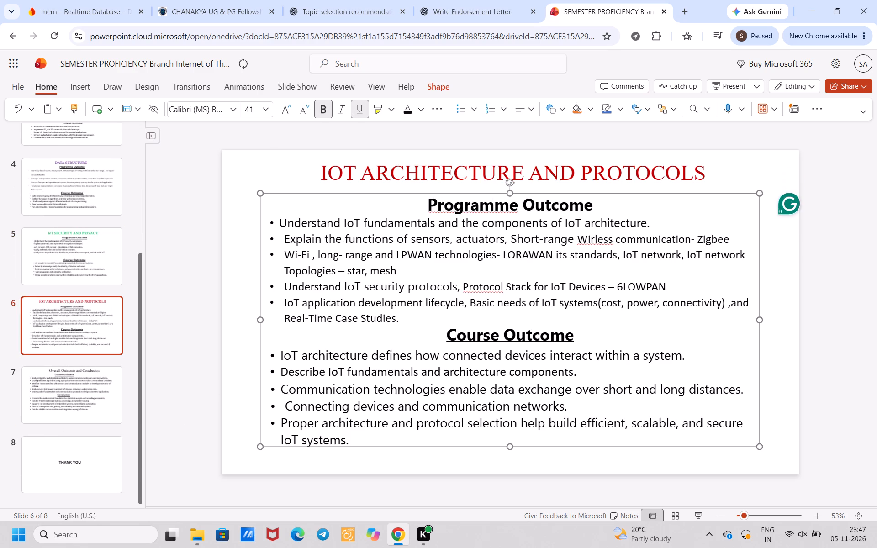
Check the headings on the Overall Outcome and Conclusion slide and slide 2, and return to the title slide.
{"action": "left_click", "coordinate": [72, 385]}
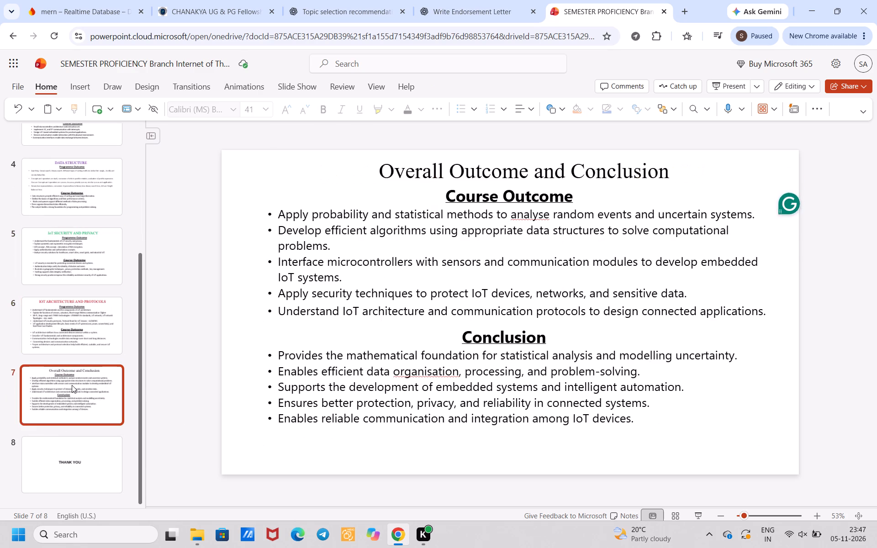
{"action": "scroll", "coordinate": [54, 151], "scroll_direction": "up", "scroll_amount": 7}
{"action": "left_click", "coordinate": [62, 260]}
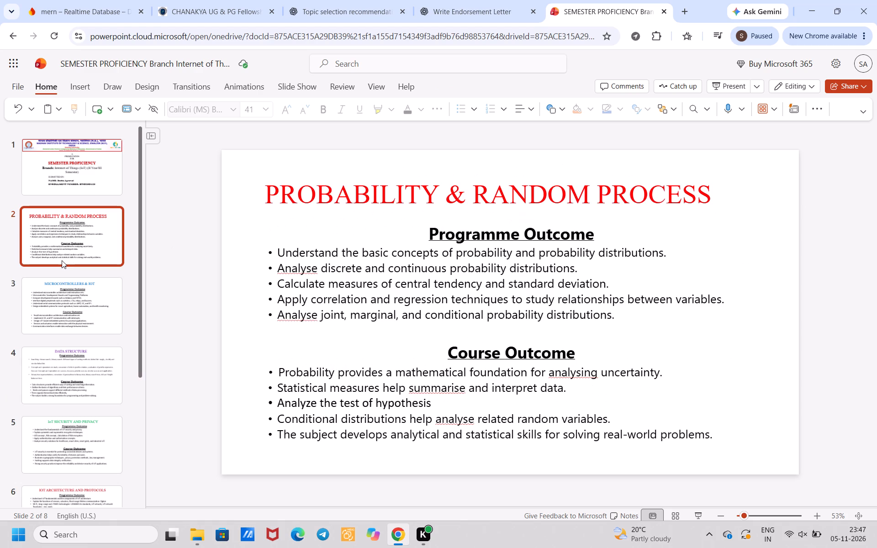
{"action": "left_click", "coordinate": [54, 143]}
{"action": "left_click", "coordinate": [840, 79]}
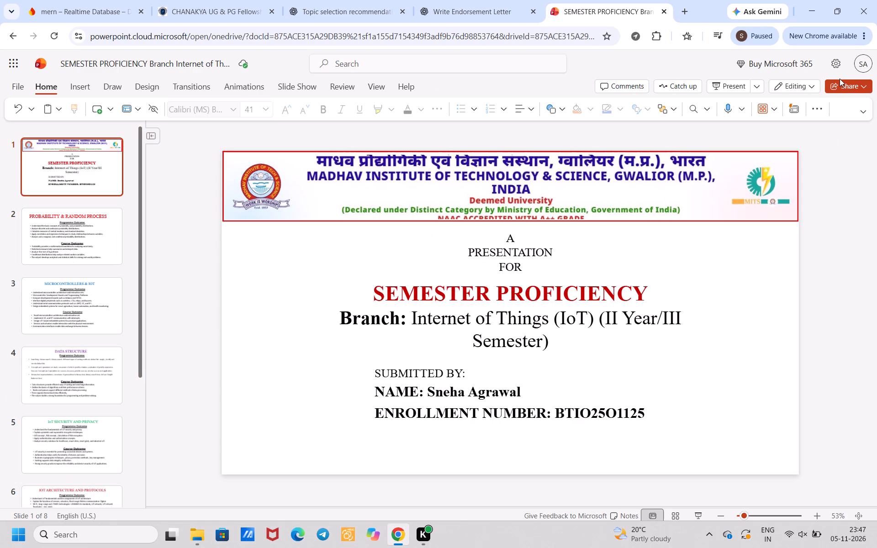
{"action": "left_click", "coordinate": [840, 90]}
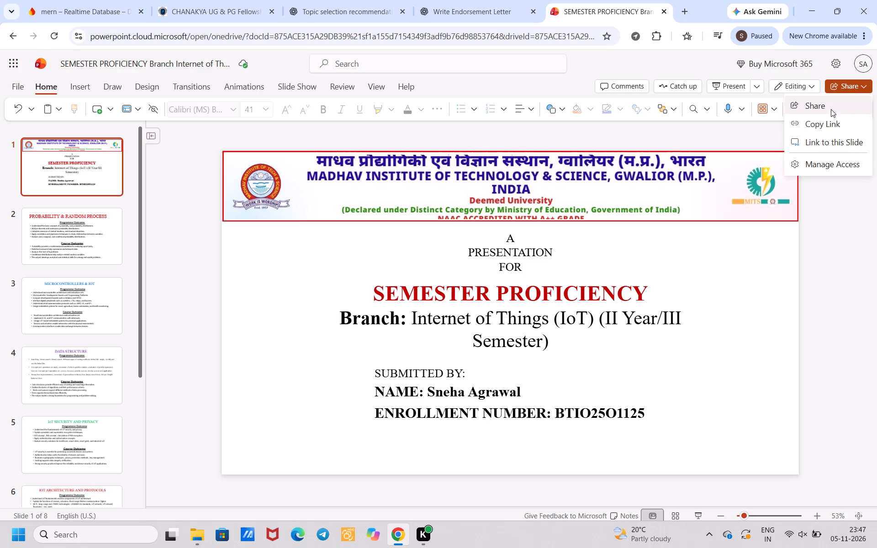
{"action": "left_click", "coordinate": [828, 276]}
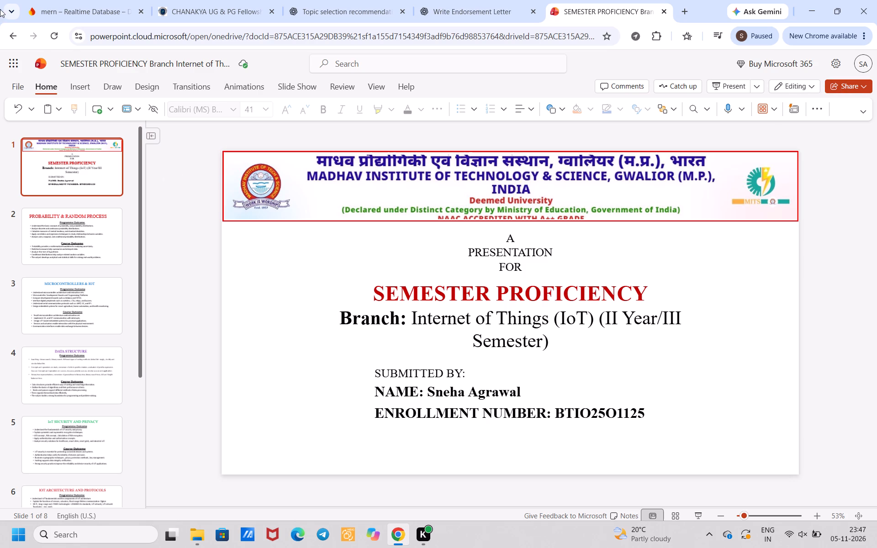
Export the Semester Proficiency presentation as a PDF and download the file.
{"action": "left_click", "coordinate": [21, 92]}
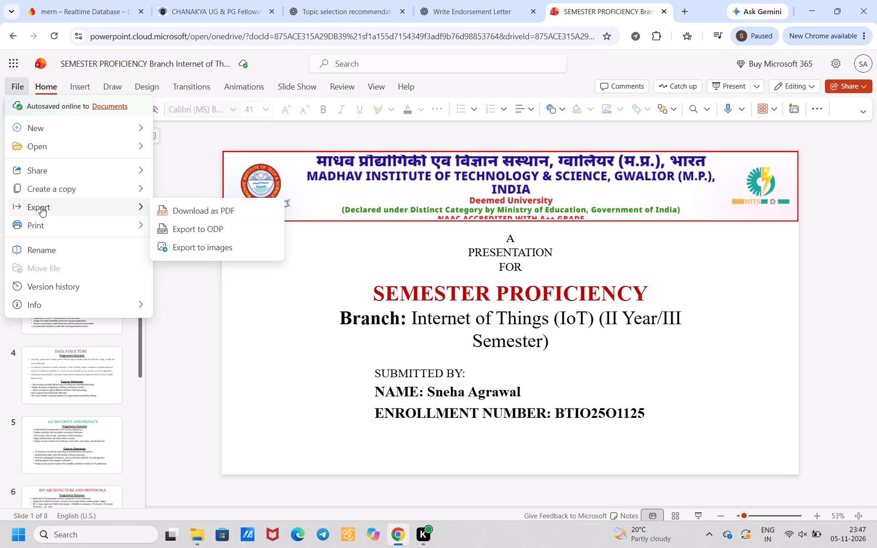
{"action": "left_click", "coordinate": [181, 211]}
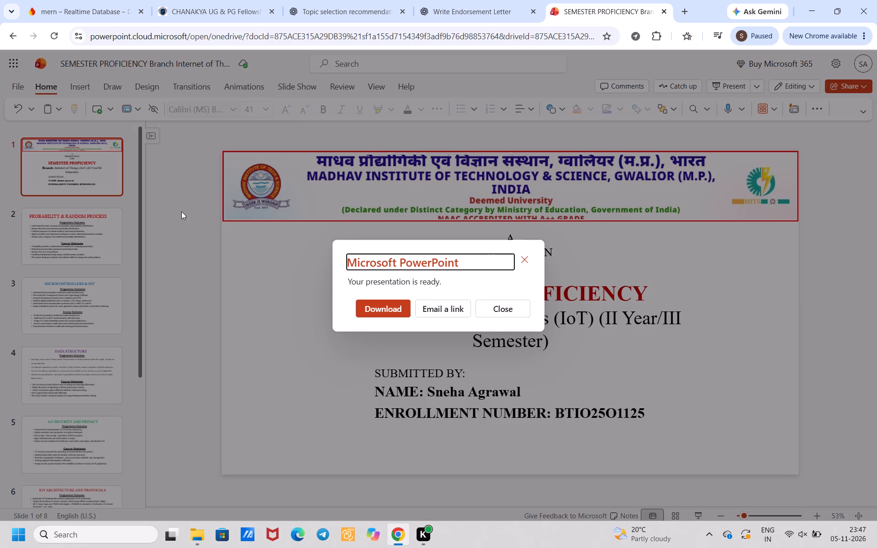
{"action": "left_click", "coordinate": [380, 306]}
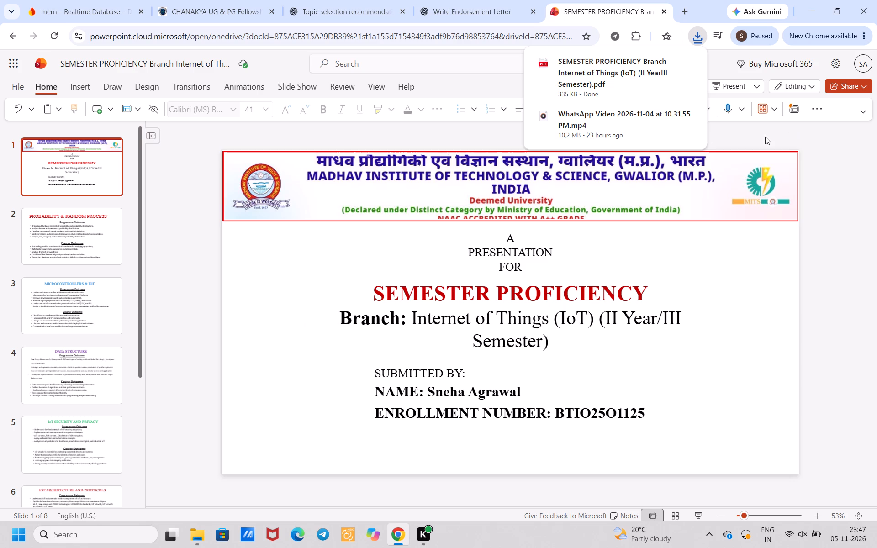
{"action": "left_click", "coordinate": [166, 351]}
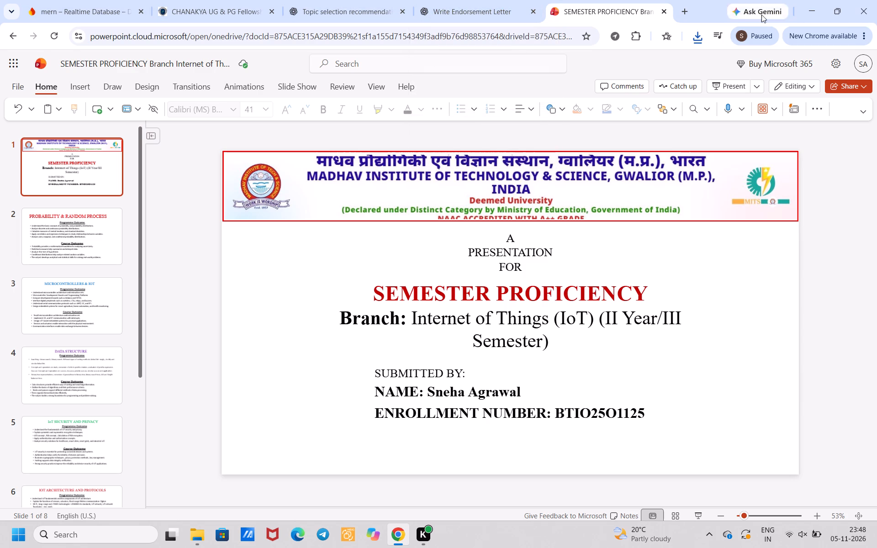
Open the PowerPoint home page in a new browser tab and create a blank presentation.
{"action": "left_click", "coordinate": [676, 4]}
{"action": "left_click", "coordinate": [678, 9]}
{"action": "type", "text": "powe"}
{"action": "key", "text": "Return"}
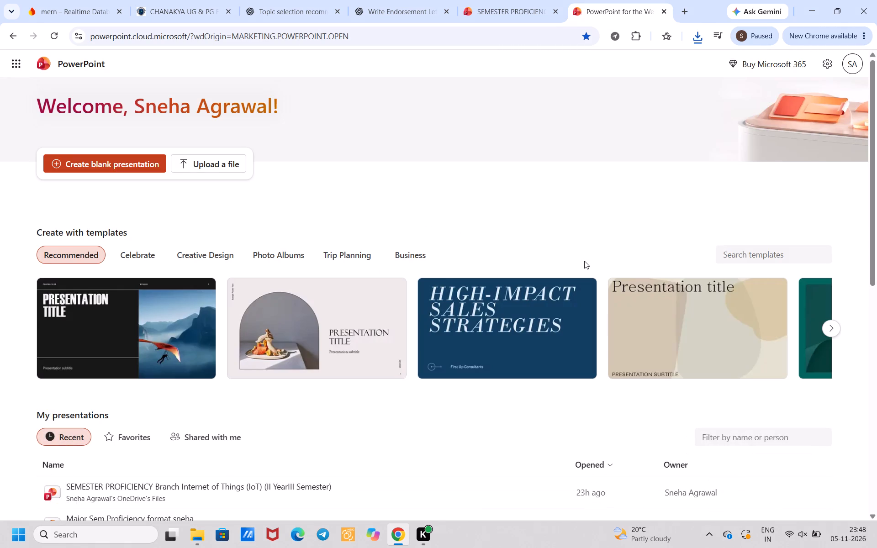
{"action": "left_click", "coordinate": [144, 165]}
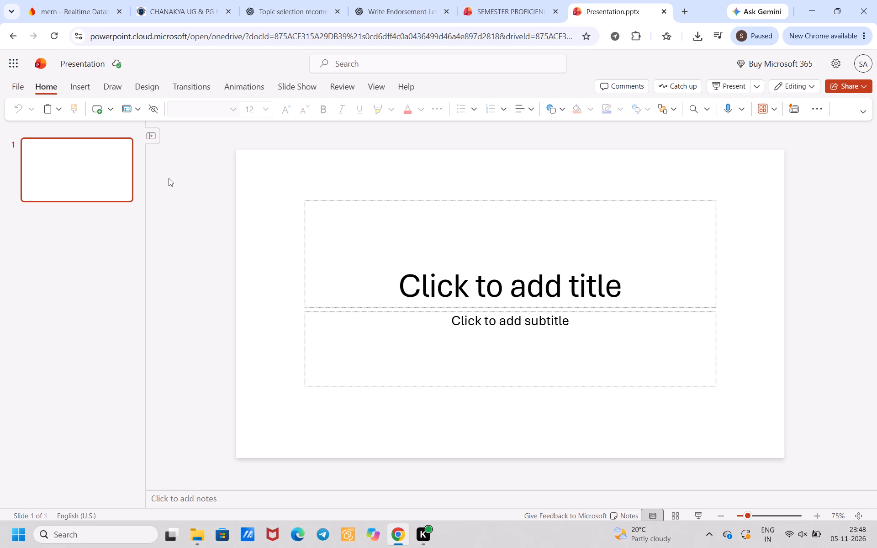
Delete the subtitle and title placeholders from the first slide of the blank presentation.
{"action": "left_click", "coordinate": [194, 263]}
{"action": "left_click", "coordinate": [386, 274]}
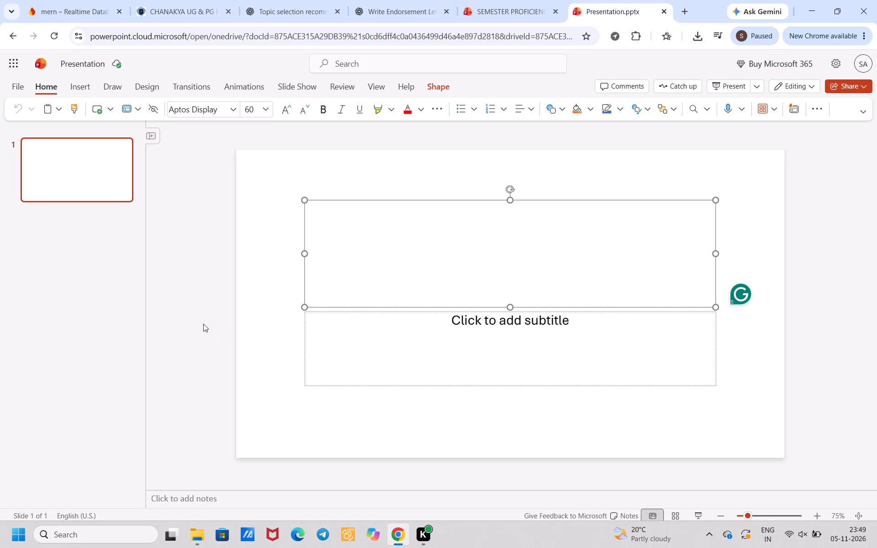
{"action": "left_click", "coordinate": [203, 324]}
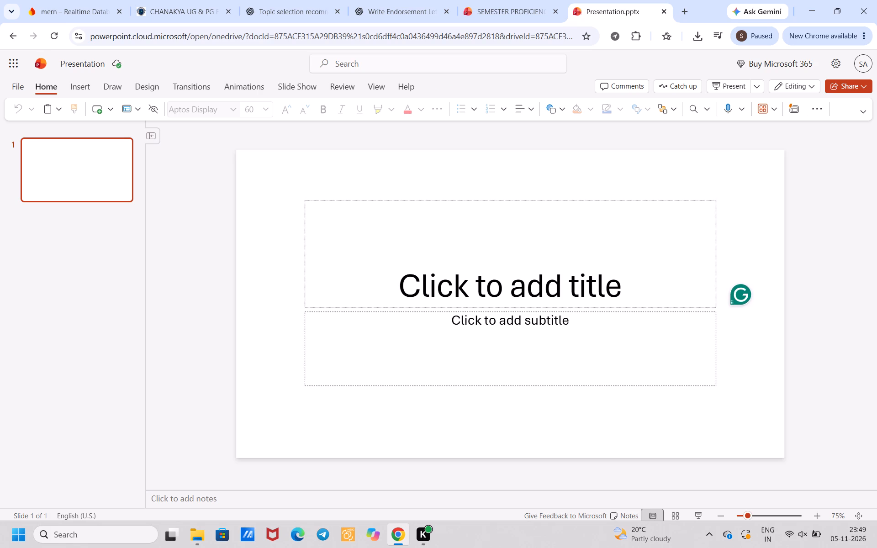
{"action": "left_click", "coordinate": [714, 358]}
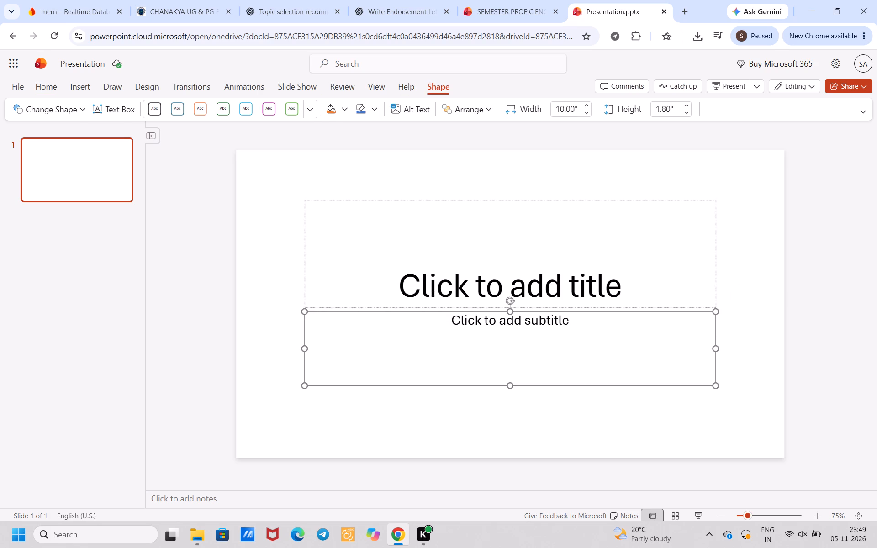
{"action": "key", "text": "BackSpace"}
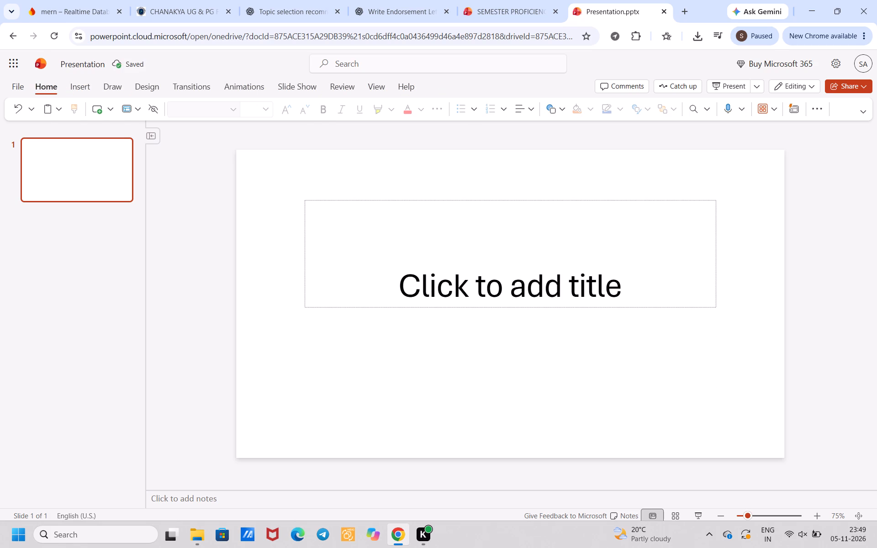
{"action": "left_click", "coordinate": [714, 305]}
{"action": "key", "text": "BackSpace"}
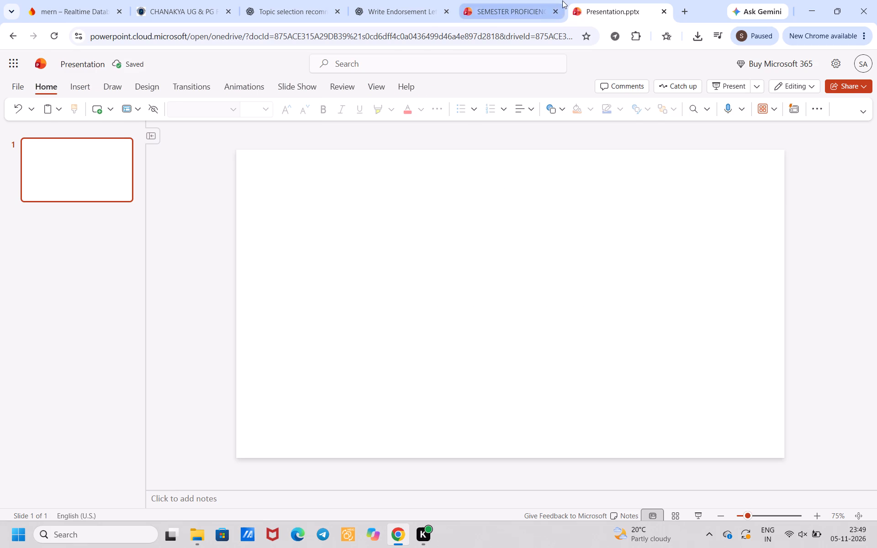
Copy the title slide of the Semester Proficiency presentation and paste it into the new presentation.
{"action": "left_click", "coordinate": [562, 0]}
{"action": "left_click", "coordinate": [521, 185]}
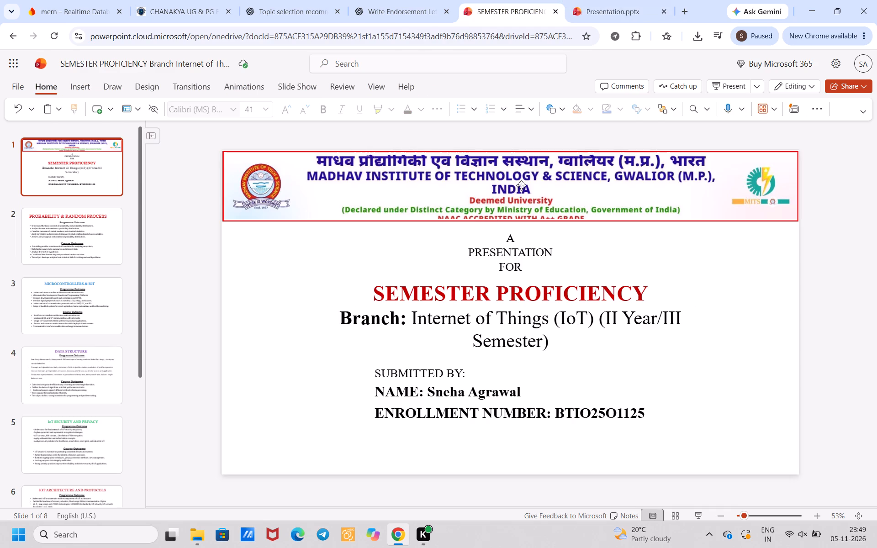
{"action": "key", "text": "ctrl+c"}
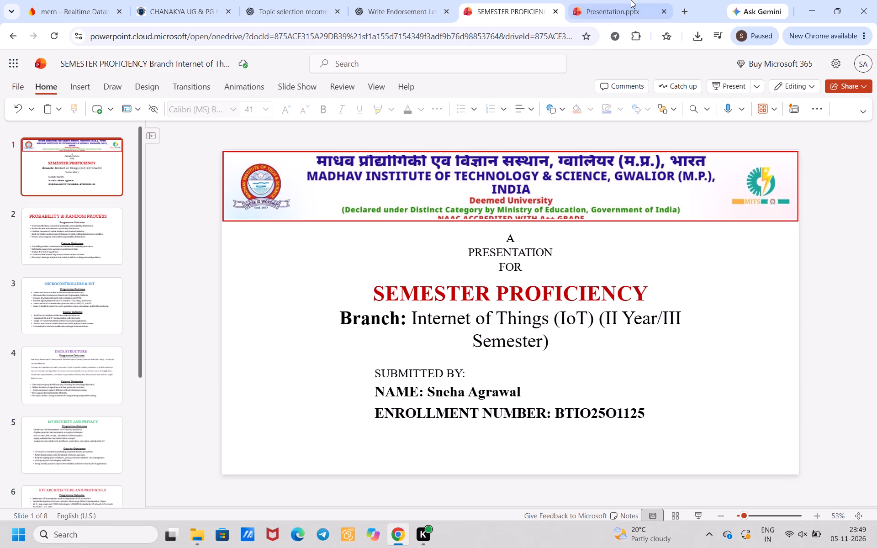
{"action": "left_click", "coordinate": [631, 0]}
{"action": "left_click", "coordinate": [460, 169]}
{"action": "key", "text": "ctrl+v"}
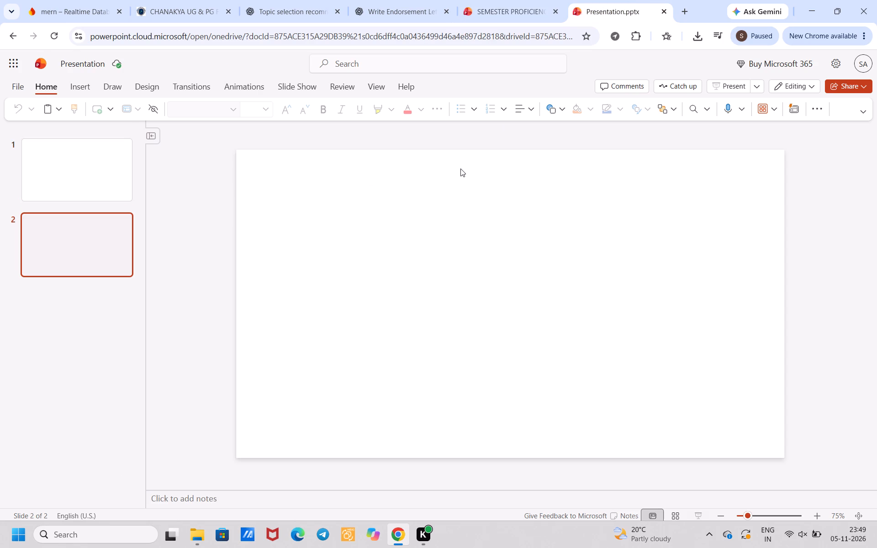
Move the pasted title slide ahead of the blank slide so it is slide 1.
{"action": "left_click", "coordinate": [111, 148]}
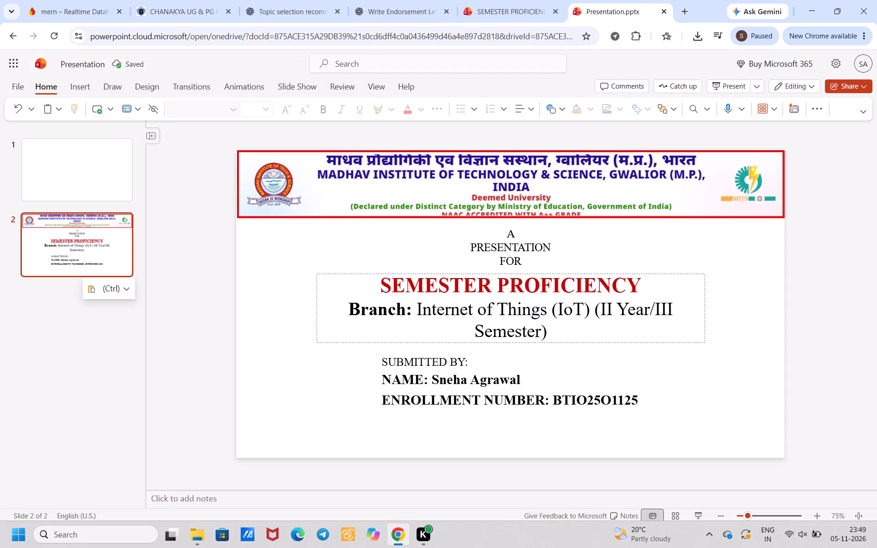
{"action": "left_click_drag", "start_coordinate": [124, 260], "coordinate": [127, 164]}
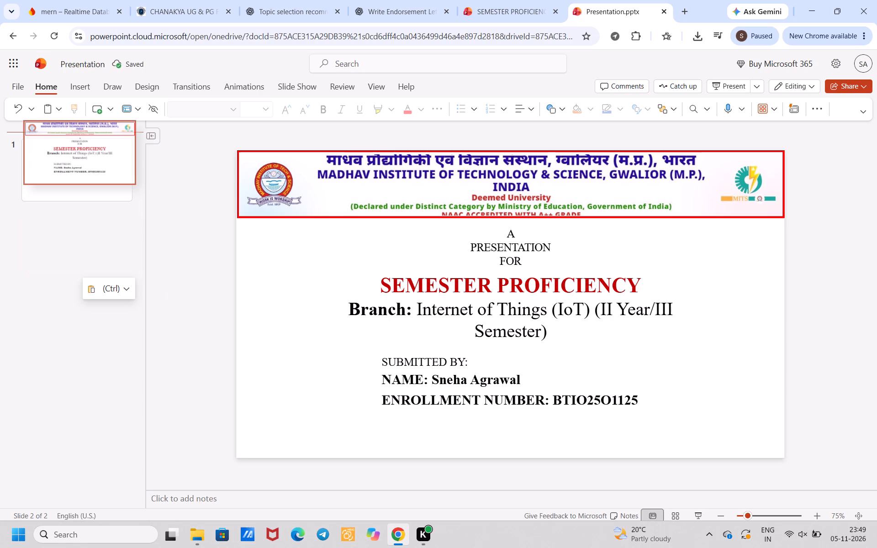
{"action": "left_click_drag", "start_coordinate": [127, 164], "coordinate": [127, 160]}
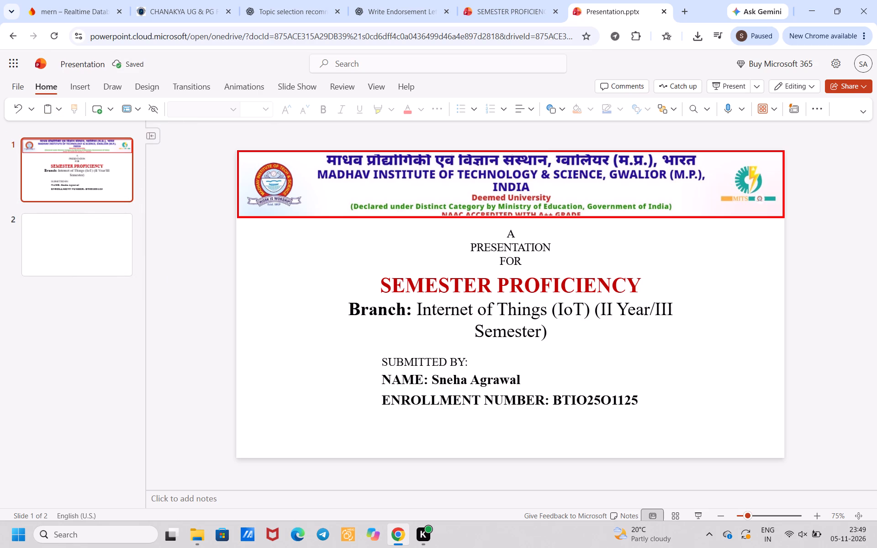
Replace the student name on the title slide's NAME line with the other student's full name.
{"action": "left_click", "coordinate": [513, 385]}
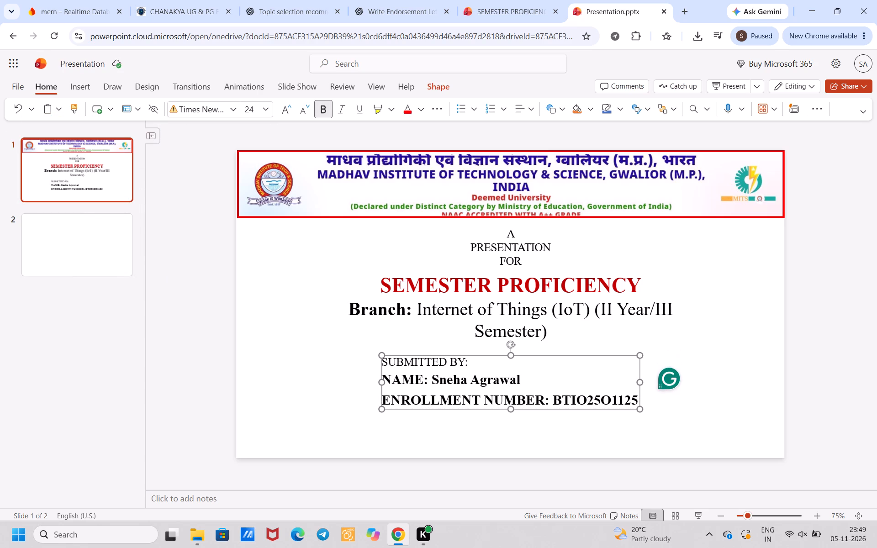
{"action": "double_click", "coordinate": [443, 380]}
{"action": "left_click", "coordinate": [520, 387]}
{"action": "left_click_drag", "start_coordinate": [441, 384], "coordinate": [518, 384]}
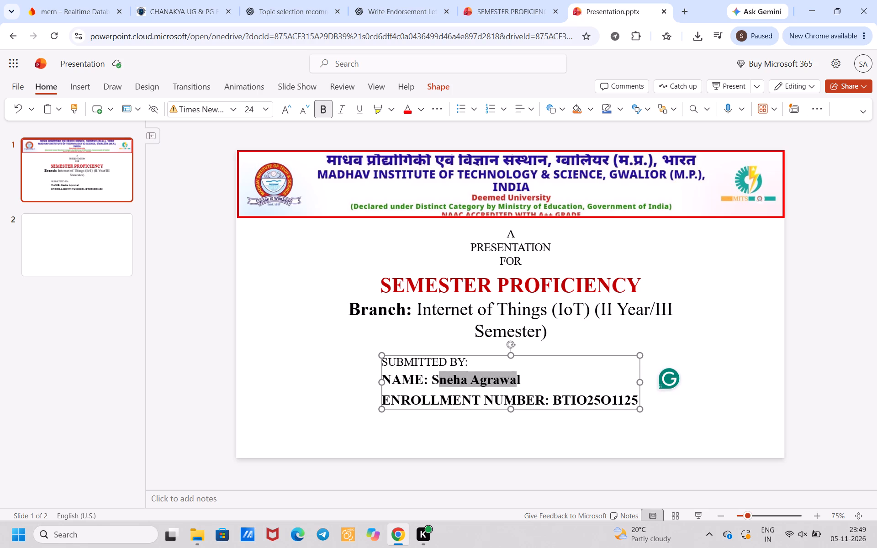
{"action": "left_click_drag", "start_coordinate": [518, 384], "coordinate": [518, 382]}
{"action": "key", "text": "BackSpace"}
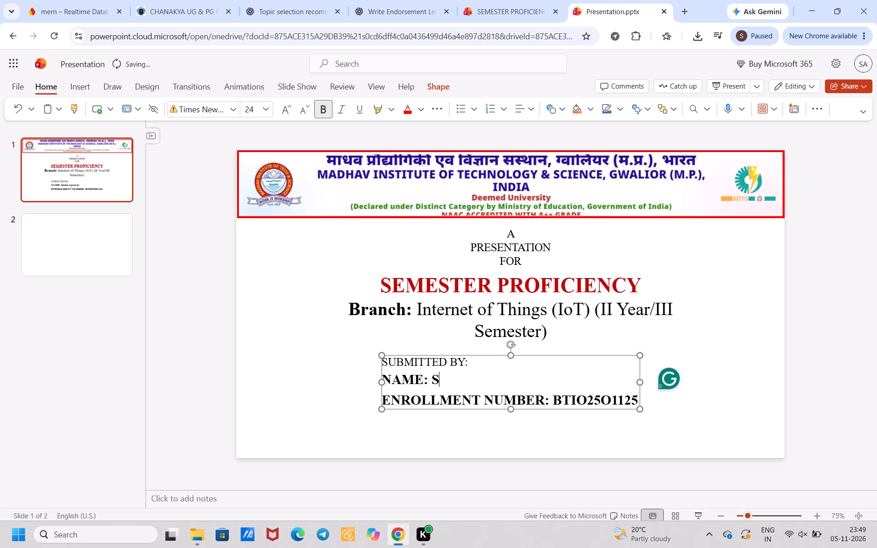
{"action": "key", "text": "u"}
{"action": "key", "text": "BackSpace"}
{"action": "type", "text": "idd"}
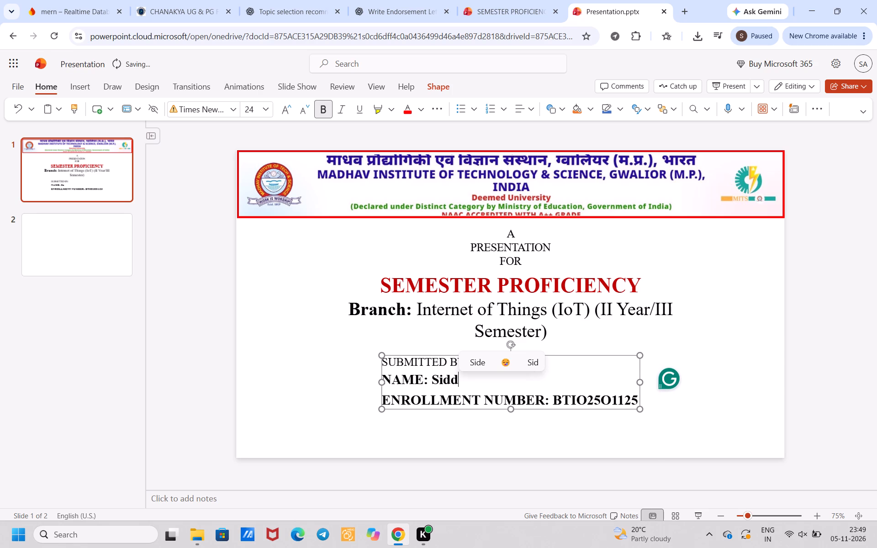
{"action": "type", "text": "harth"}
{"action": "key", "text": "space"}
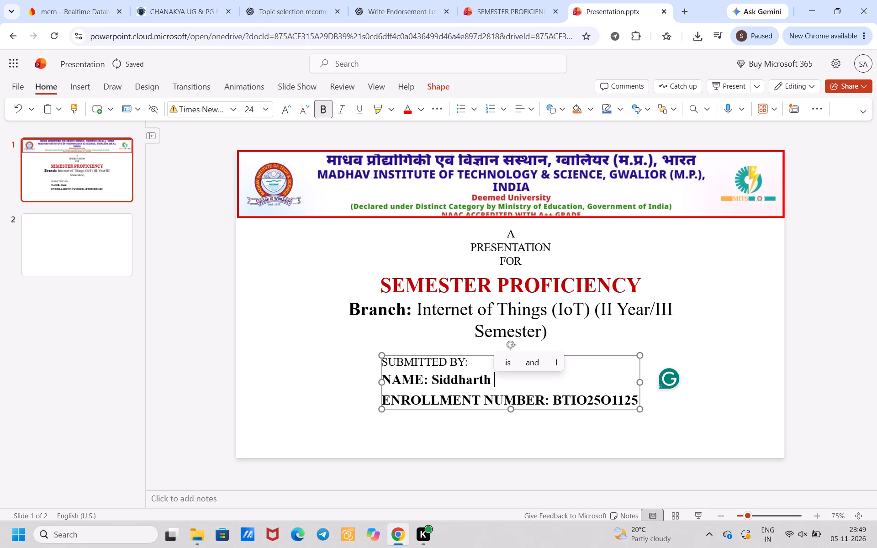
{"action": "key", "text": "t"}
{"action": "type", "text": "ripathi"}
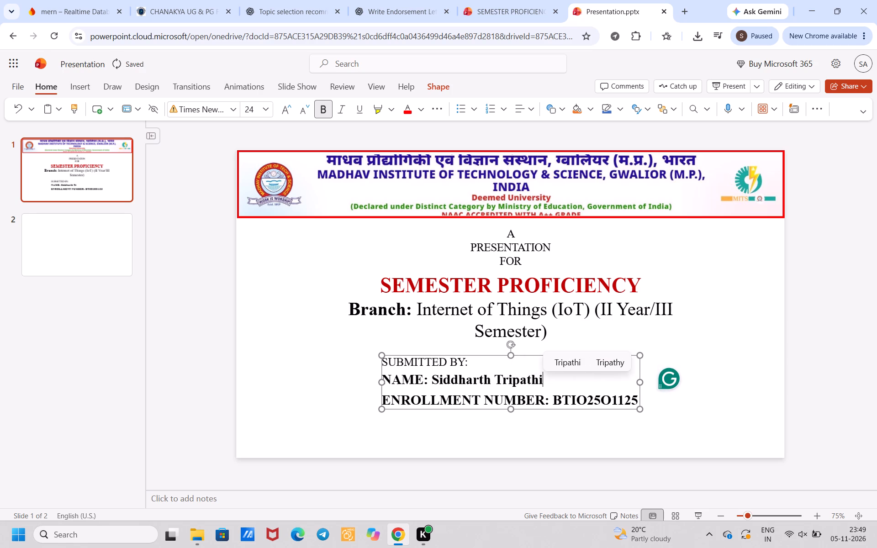
Change the last digit of the enrollment number on the title slide to match the new student.
{"action": "left_click", "coordinate": [636, 401]}
{"action": "key", "text": "BackSpace"}
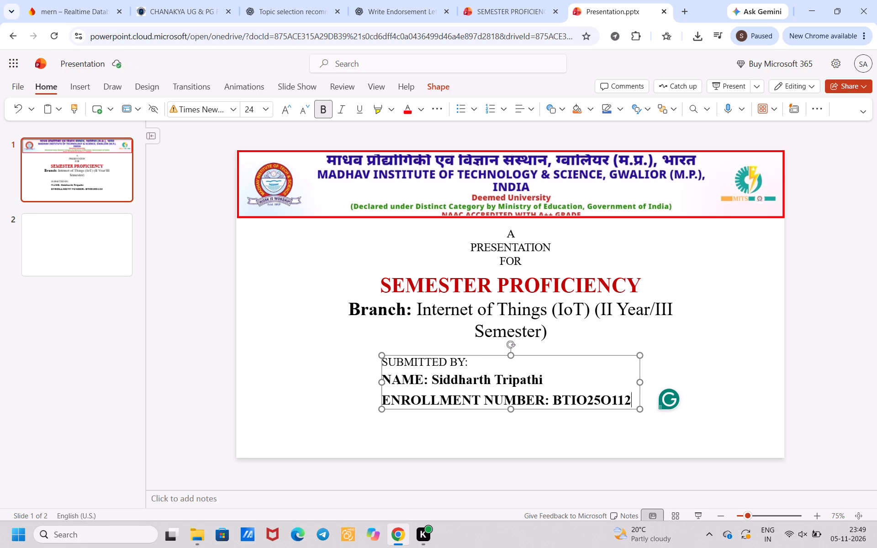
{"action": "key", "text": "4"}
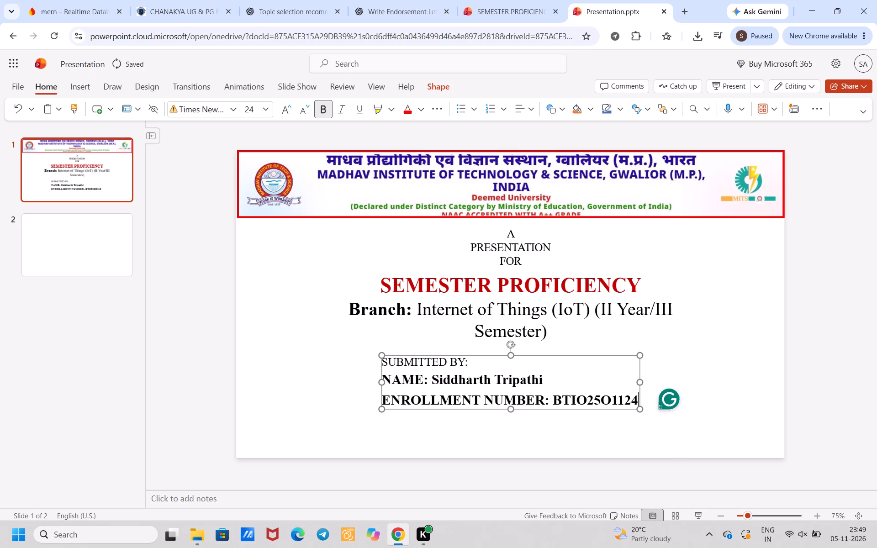
{"action": "left_click", "coordinate": [190, 215]}
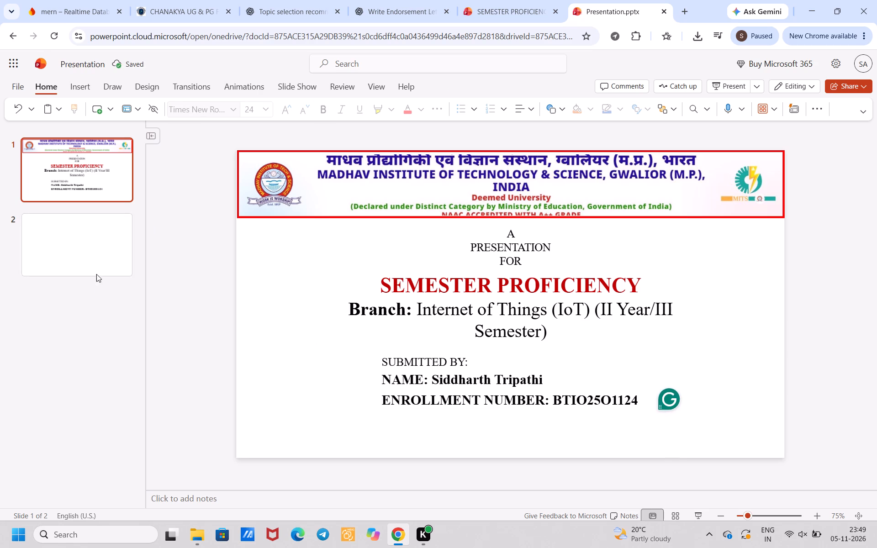
Insert four new Title and Content slides after the blank slide 2.
{"action": "left_click", "coordinate": [102, 246]}
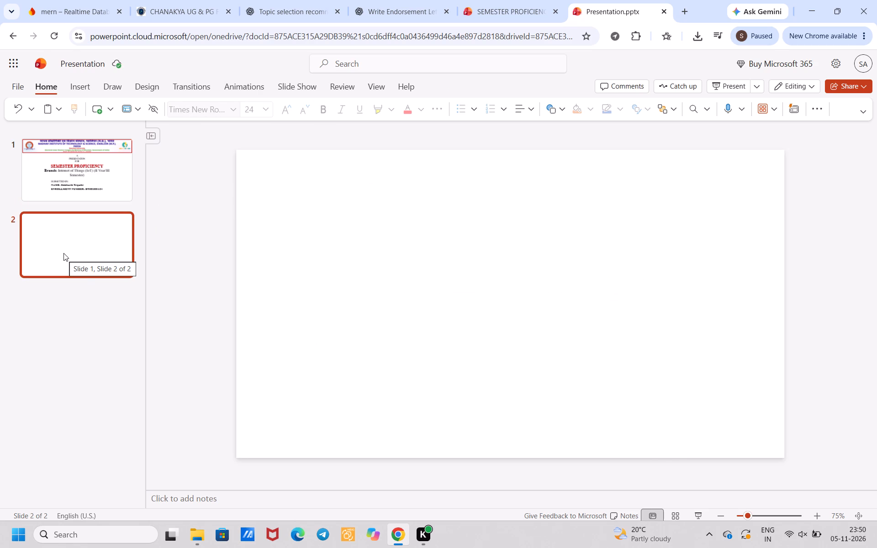
{"action": "left_click", "coordinate": [84, 94]}
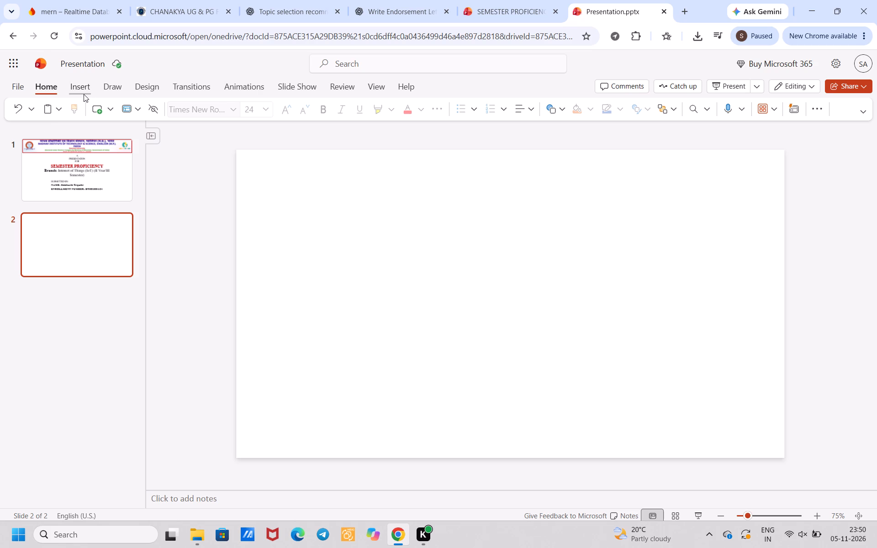
{"action": "left_click", "coordinate": [62, 109]}
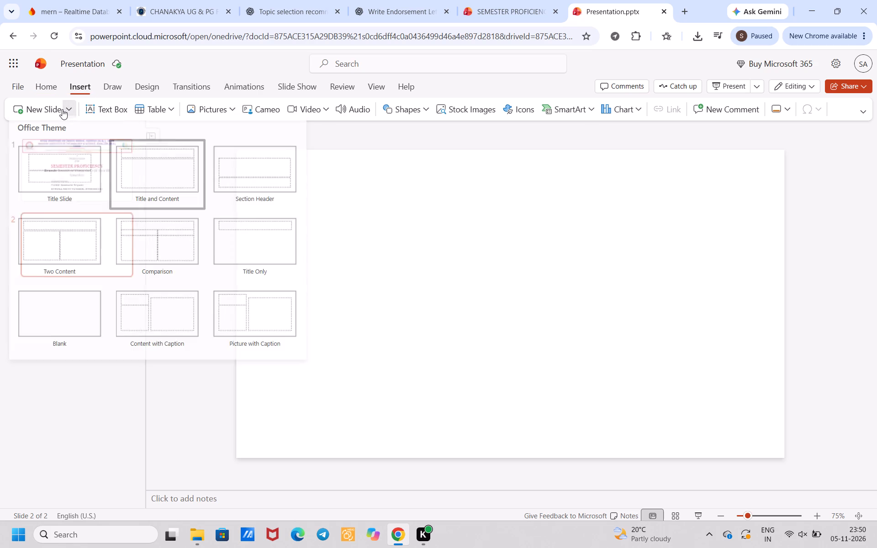
{"action": "left_click", "coordinate": [32, 109]}
{"action": "left_click", "coordinate": [32, 109]}
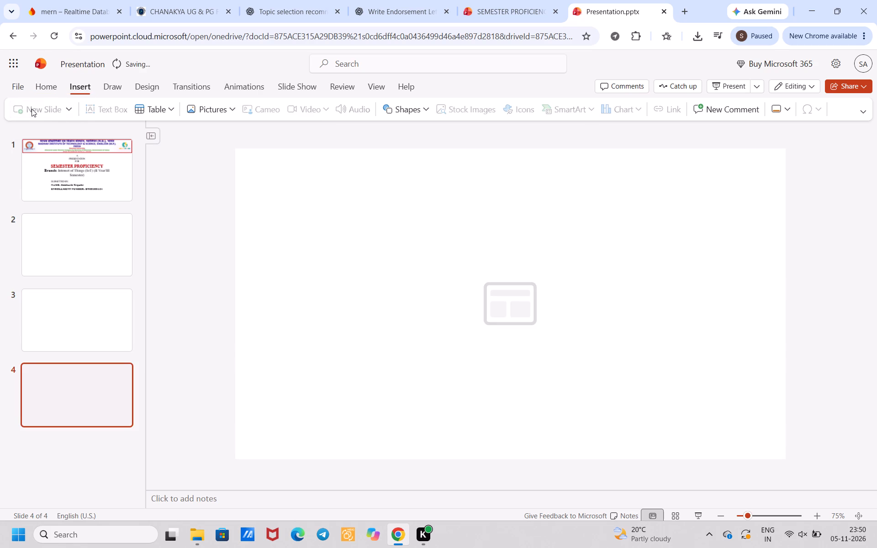
{"action": "left_click", "coordinate": [32, 109]}
{"action": "left_click", "coordinate": [32, 109]}
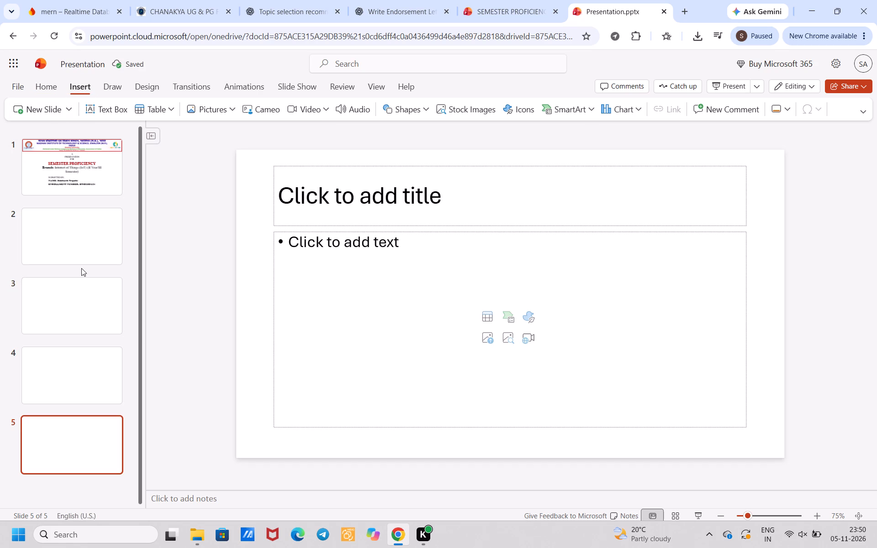
{"action": "left_click", "coordinate": [48, 100]}
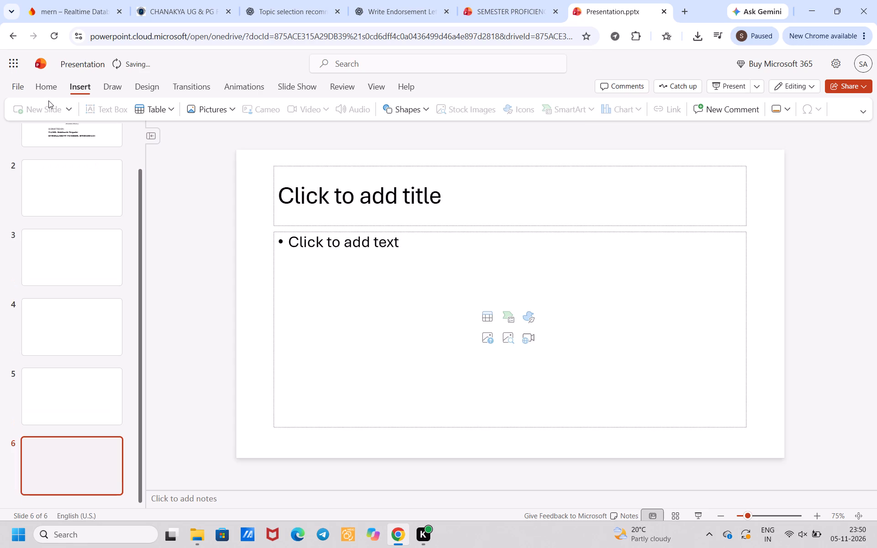
Insert one more Title and Content slide into the new presentation.
{"action": "left_click", "coordinate": [48, 100]}
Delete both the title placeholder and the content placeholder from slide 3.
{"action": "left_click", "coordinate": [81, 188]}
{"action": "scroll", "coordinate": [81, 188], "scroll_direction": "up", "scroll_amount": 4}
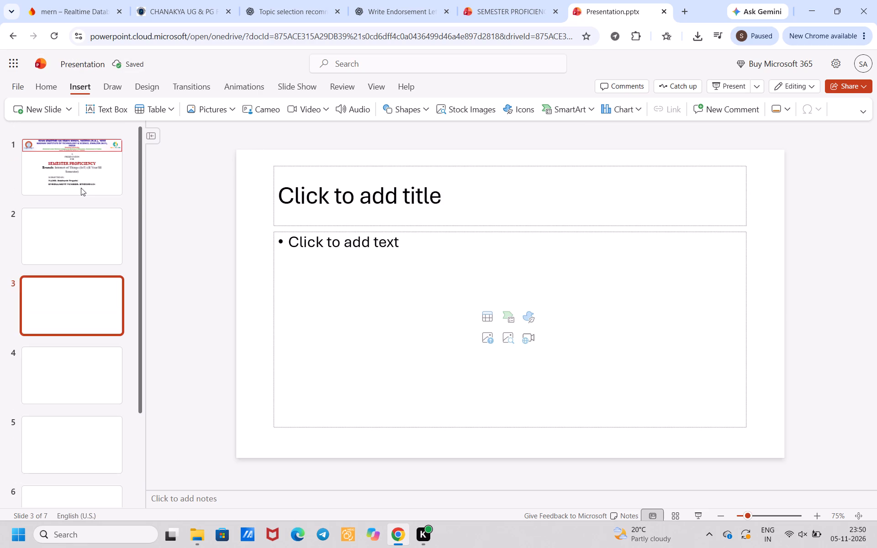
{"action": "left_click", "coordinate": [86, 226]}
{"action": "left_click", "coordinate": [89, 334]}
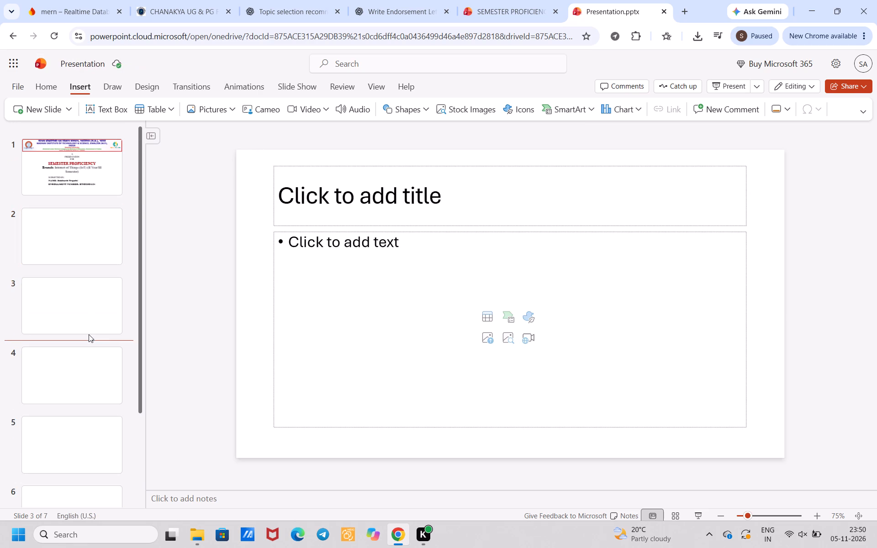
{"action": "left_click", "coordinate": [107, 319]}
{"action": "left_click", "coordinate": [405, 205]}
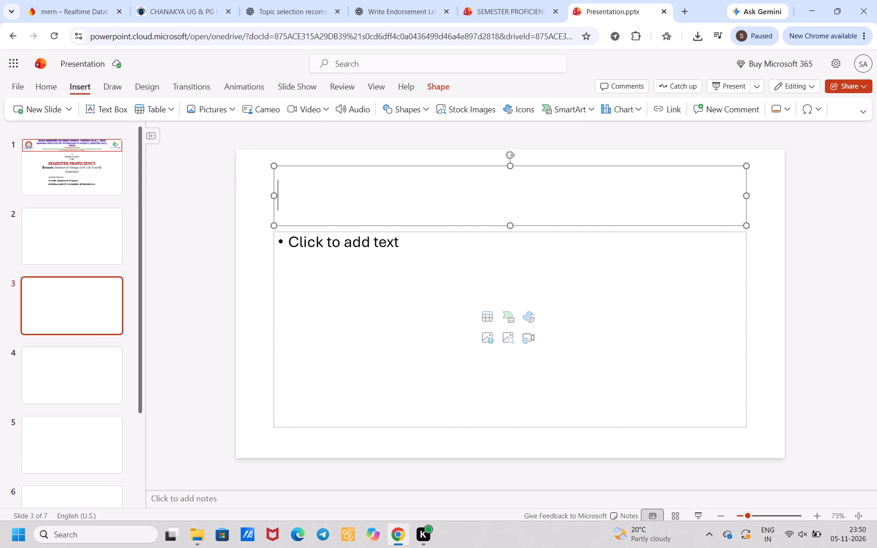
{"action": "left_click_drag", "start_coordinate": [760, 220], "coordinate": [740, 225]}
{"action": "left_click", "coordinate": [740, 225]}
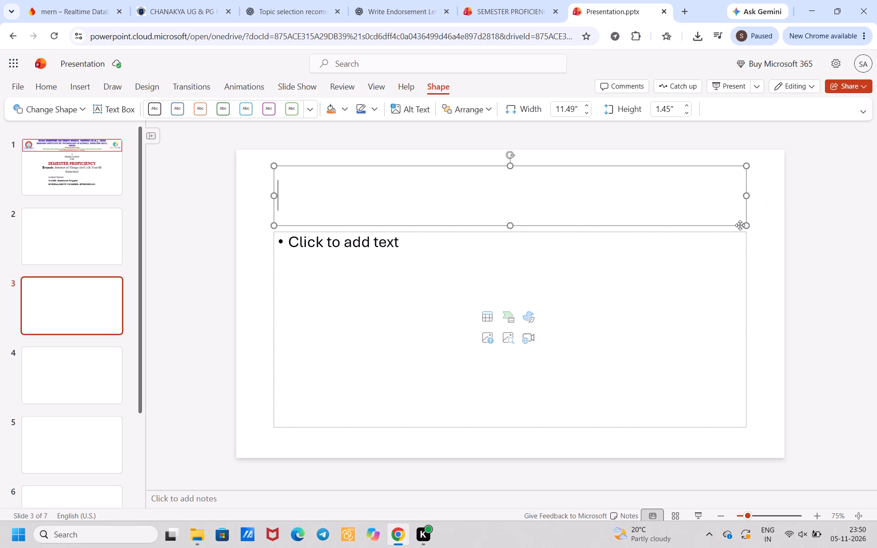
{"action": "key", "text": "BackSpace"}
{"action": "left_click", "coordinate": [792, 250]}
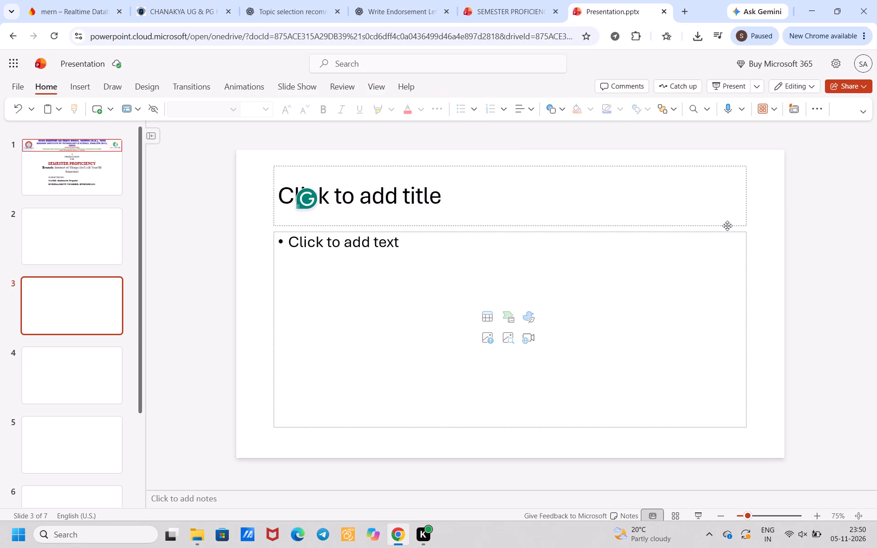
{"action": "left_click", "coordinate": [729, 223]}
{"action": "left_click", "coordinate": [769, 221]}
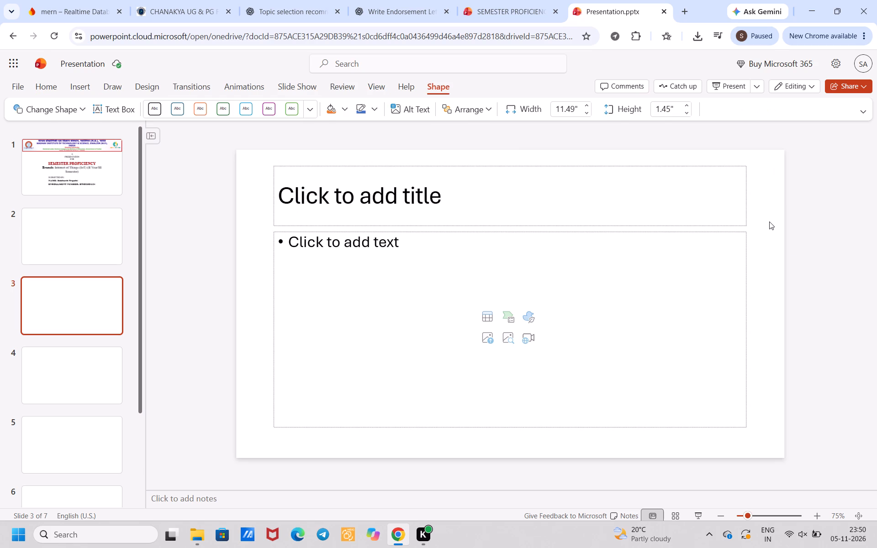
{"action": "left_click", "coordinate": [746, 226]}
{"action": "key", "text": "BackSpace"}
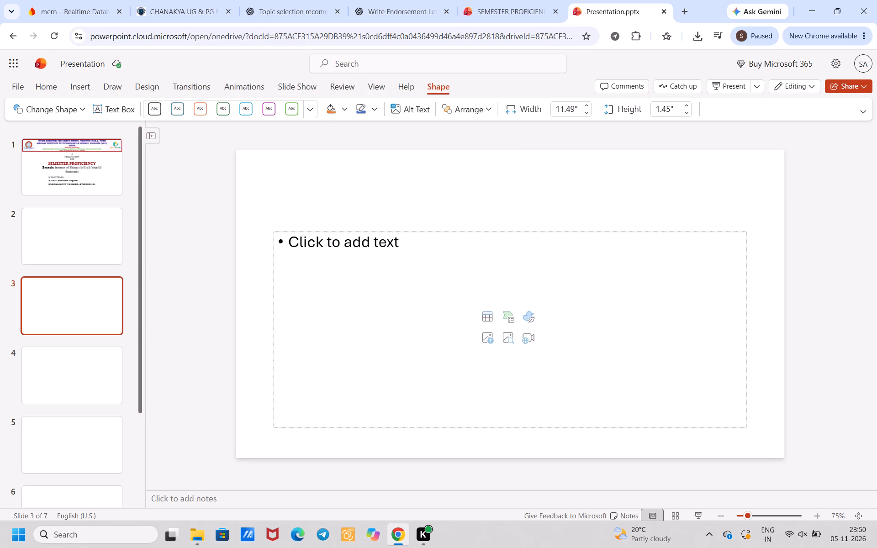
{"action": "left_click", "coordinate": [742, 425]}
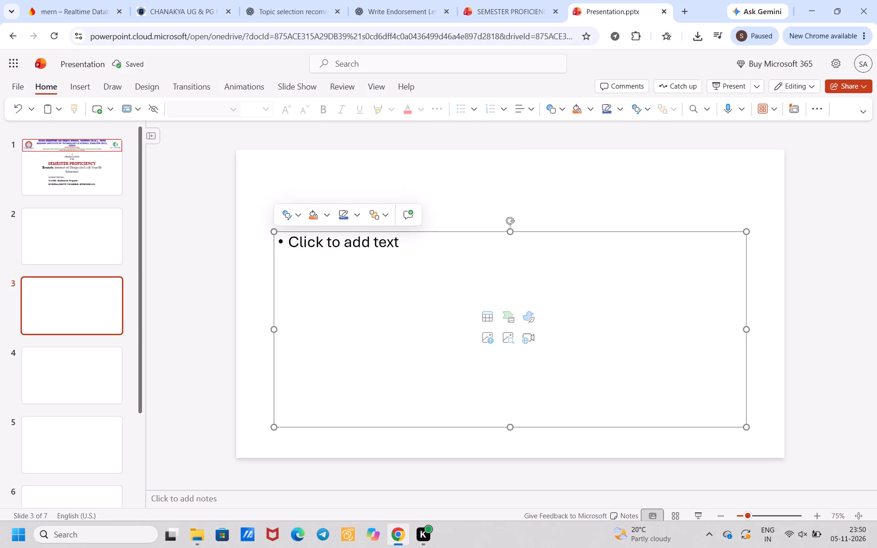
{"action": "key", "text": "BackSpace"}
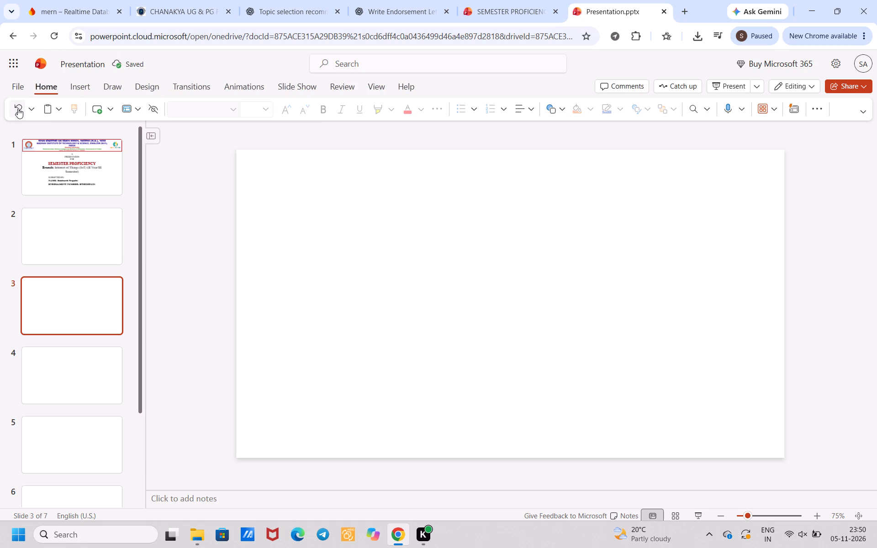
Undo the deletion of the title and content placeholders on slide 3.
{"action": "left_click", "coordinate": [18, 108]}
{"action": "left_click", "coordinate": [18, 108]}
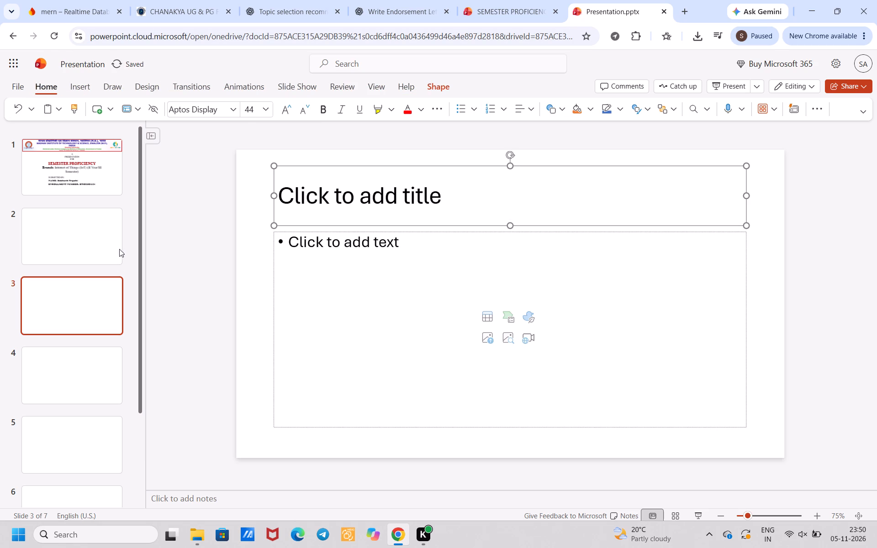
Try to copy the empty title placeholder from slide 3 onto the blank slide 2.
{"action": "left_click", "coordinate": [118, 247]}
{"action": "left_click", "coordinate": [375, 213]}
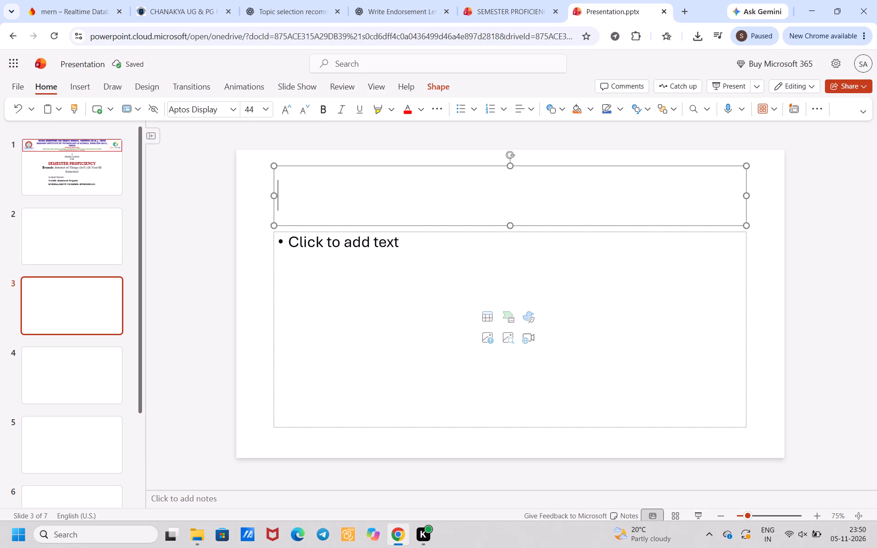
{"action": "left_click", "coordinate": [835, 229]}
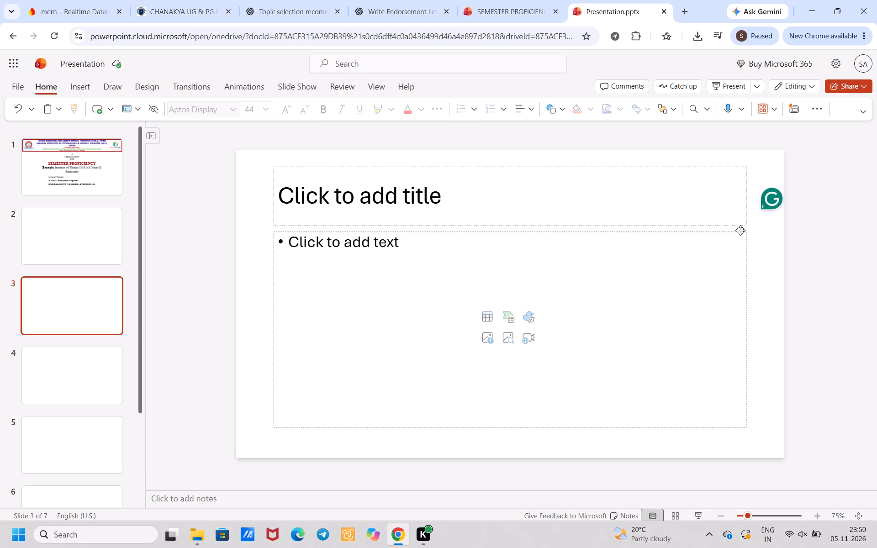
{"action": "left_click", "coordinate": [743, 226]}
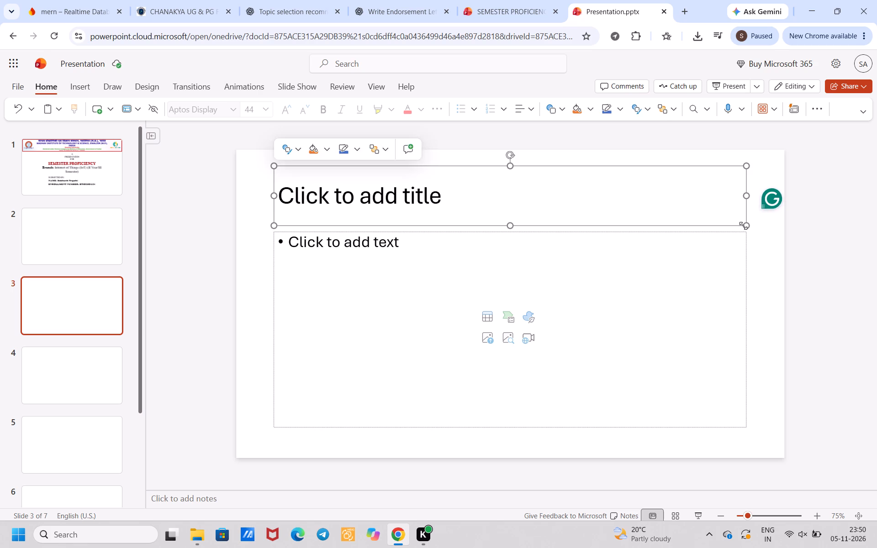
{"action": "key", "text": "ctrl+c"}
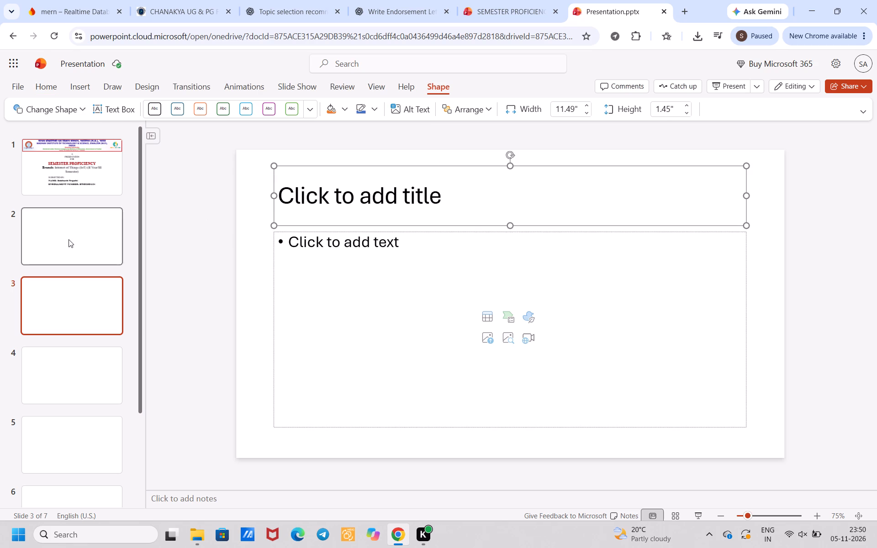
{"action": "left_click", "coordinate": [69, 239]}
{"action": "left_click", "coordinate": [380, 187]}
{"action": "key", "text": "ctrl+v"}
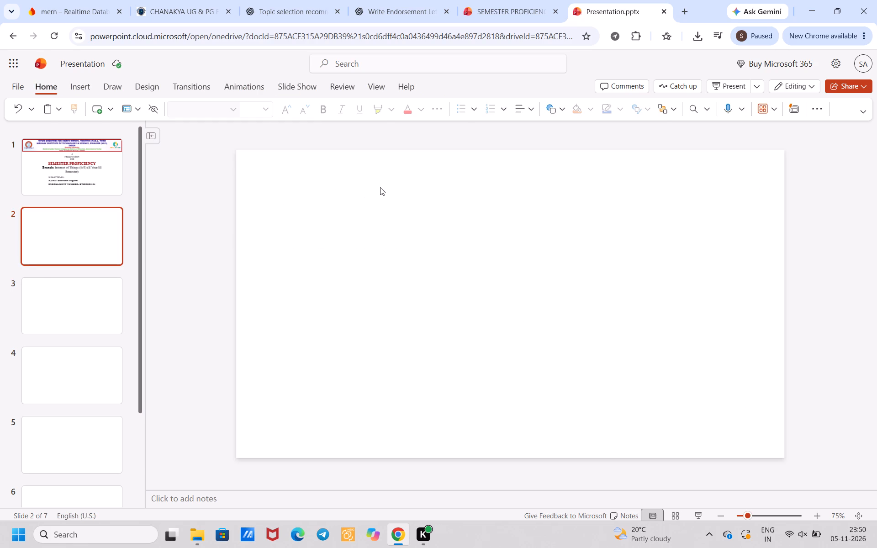
Delete the blank slide 2 that has no placeholders.
{"action": "left_click", "coordinate": [82, 283]}
{"action": "left_click", "coordinate": [94, 253]}
{"action": "key", "text": "Delete"}
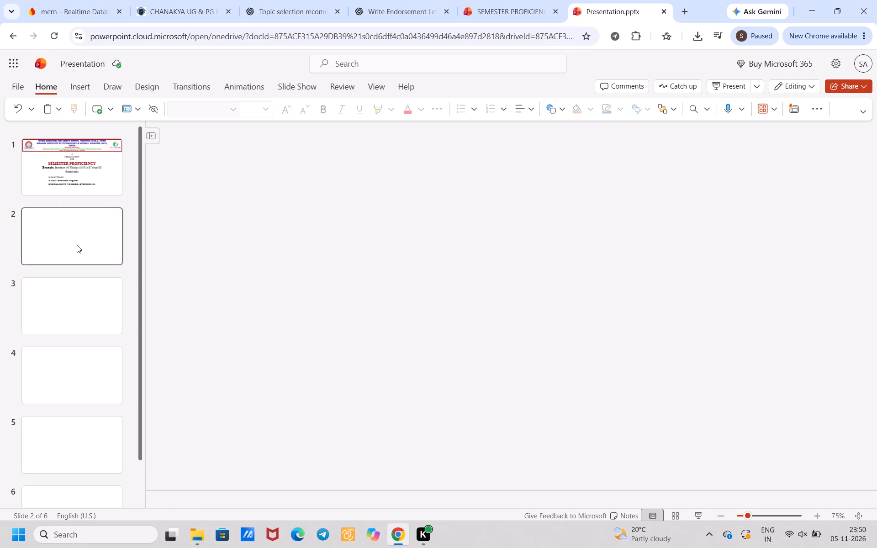
Insert a new Title and Content slide after slide 2.
{"action": "left_click", "coordinate": [83, 321]}
{"action": "left_click_drag", "start_coordinate": [83, 250], "coordinate": [72, 395]}
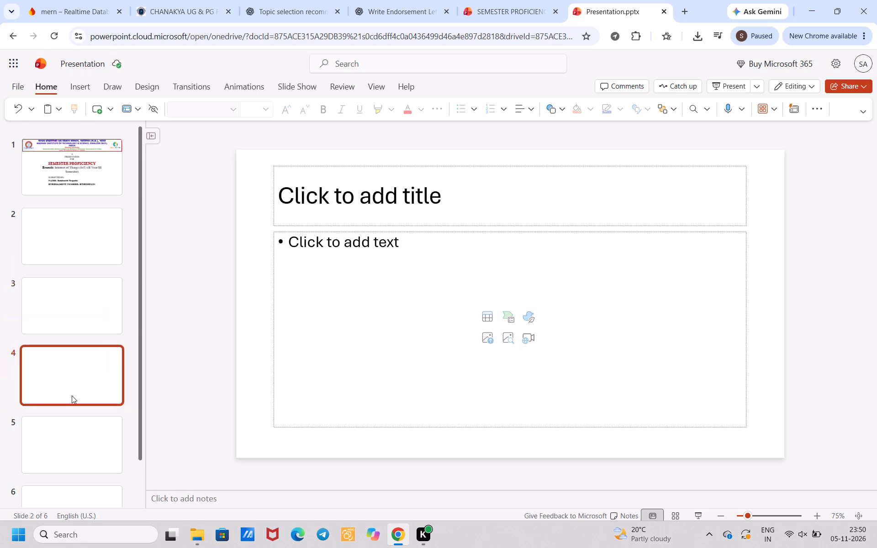
{"action": "scroll", "coordinate": [72, 395], "scroll_direction": "down", "scroll_amount": 4}
{"action": "left_click", "coordinate": [75, 193]}
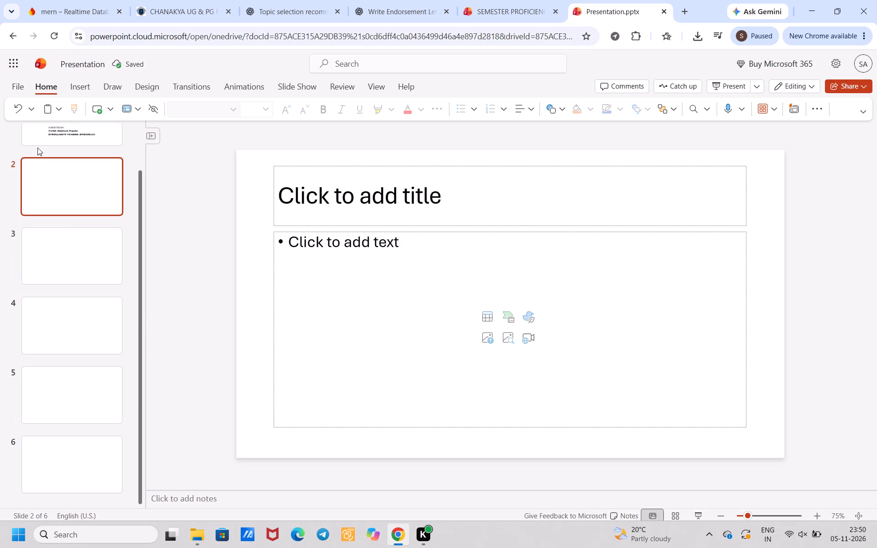
{"action": "left_click", "coordinate": [80, 90]}
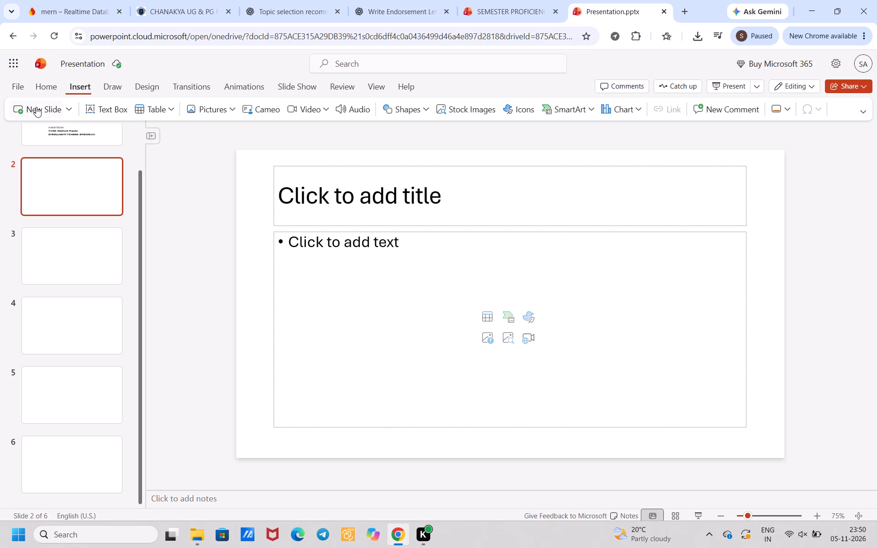
{"action": "left_click", "coordinate": [31, 109]}
{"action": "left_click", "coordinate": [76, 196]}
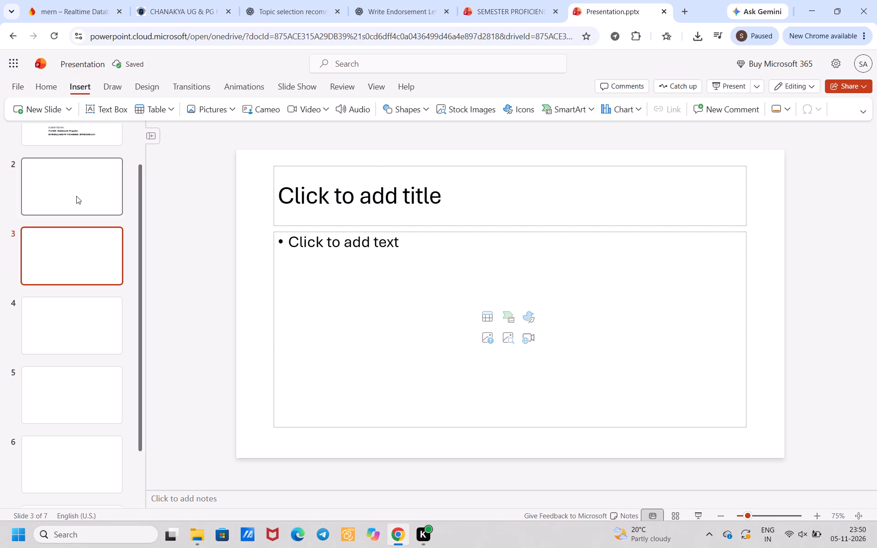
{"action": "scroll", "coordinate": [226, 227], "scroll_direction": "up", "scroll_amount": 2}
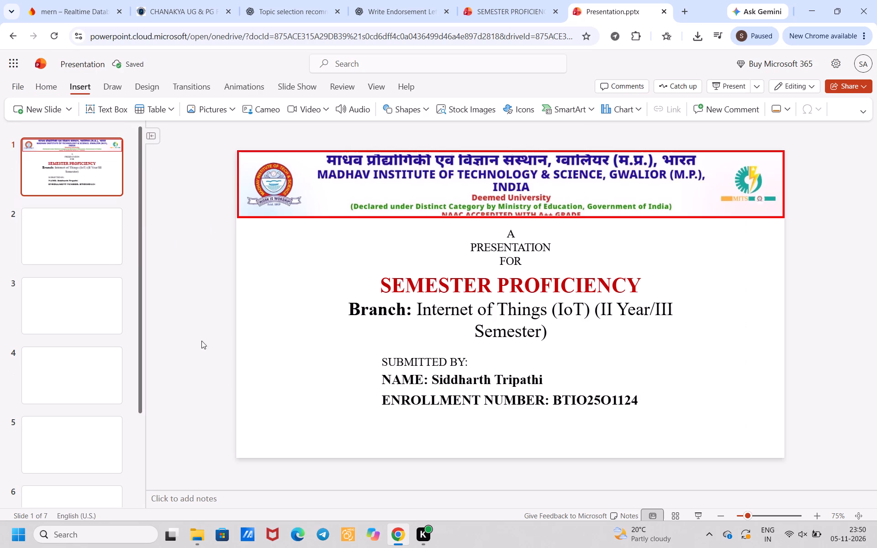
Switch to the original SEMESTER PROFICIENCY presentation and copy the DATA STRUCTURE heading from slide 4.
{"action": "left_click", "coordinate": [504, 0]}
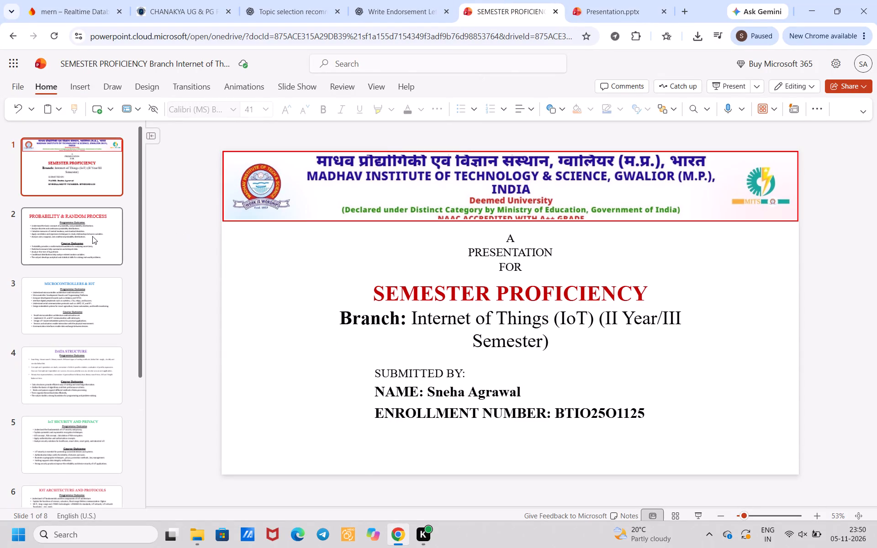
{"action": "left_click", "coordinate": [90, 234]}
{"action": "scroll", "coordinate": [77, 300], "scroll_direction": "down", "scroll_amount": 1}
{"action": "left_click", "coordinate": [77, 300]}
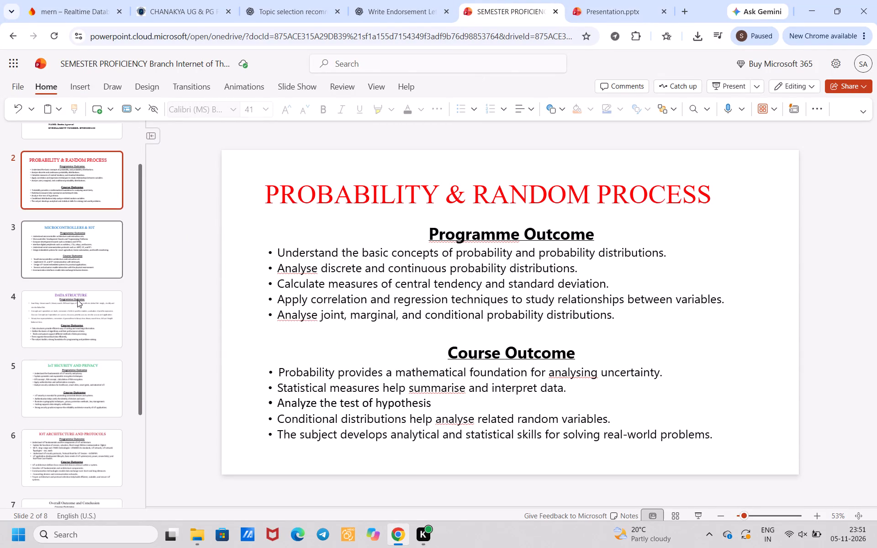
{"action": "double_click", "coordinate": [430, 185]}
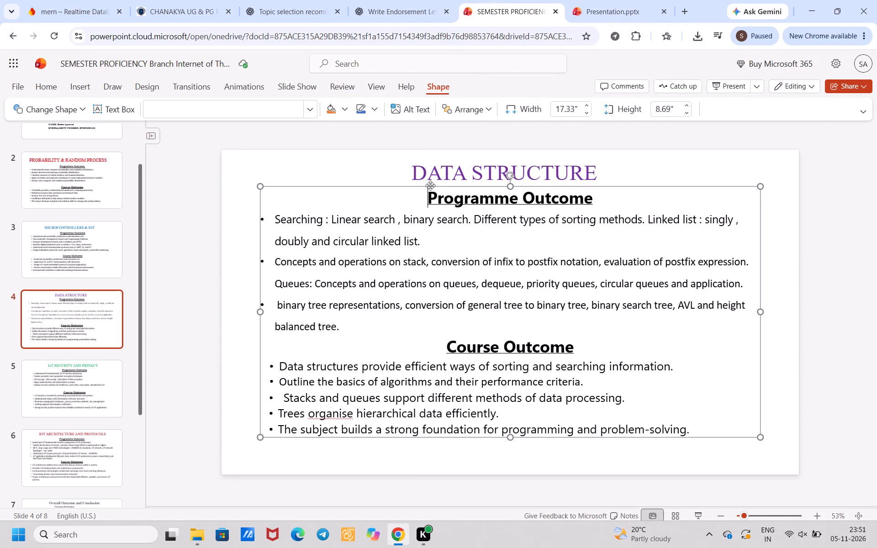
{"action": "left_click", "coordinate": [140, 253]}
{"action": "left_click", "coordinate": [157, 263]}
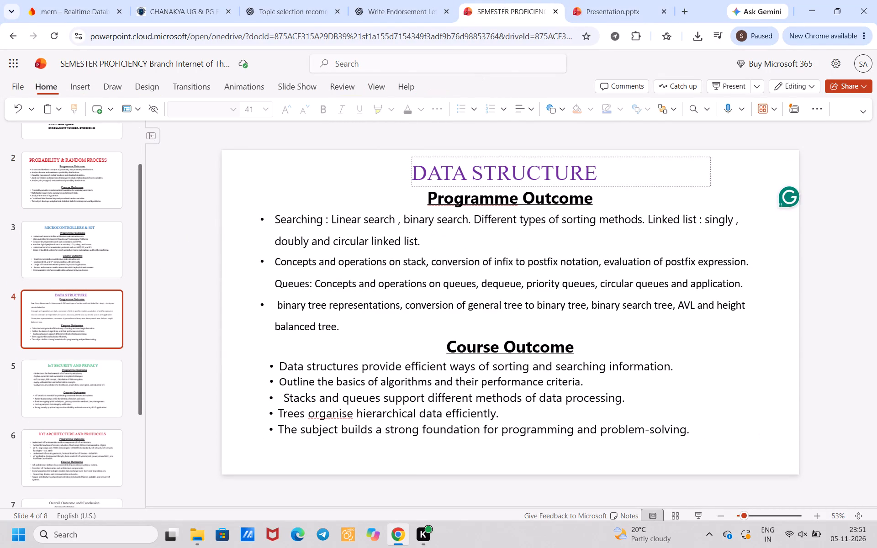
{"action": "double_click", "coordinate": [454, 172]}
{"action": "left_click", "coordinate": [466, 172]}
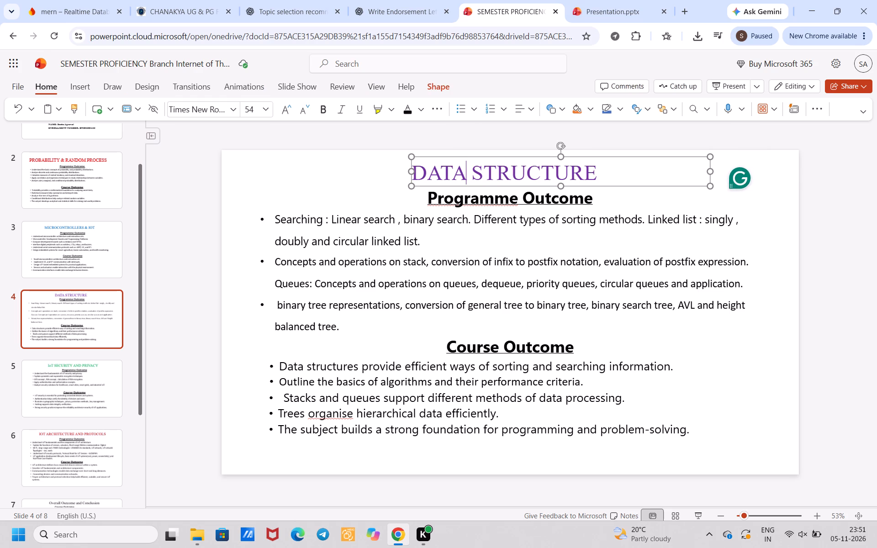
{"action": "left_click_drag", "start_coordinate": [421, 174], "coordinate": [573, 179]}
{"action": "left_click", "coordinate": [573, 179]}
{"action": "left_click_drag", "start_coordinate": [418, 174], "coordinate": [639, 175]}
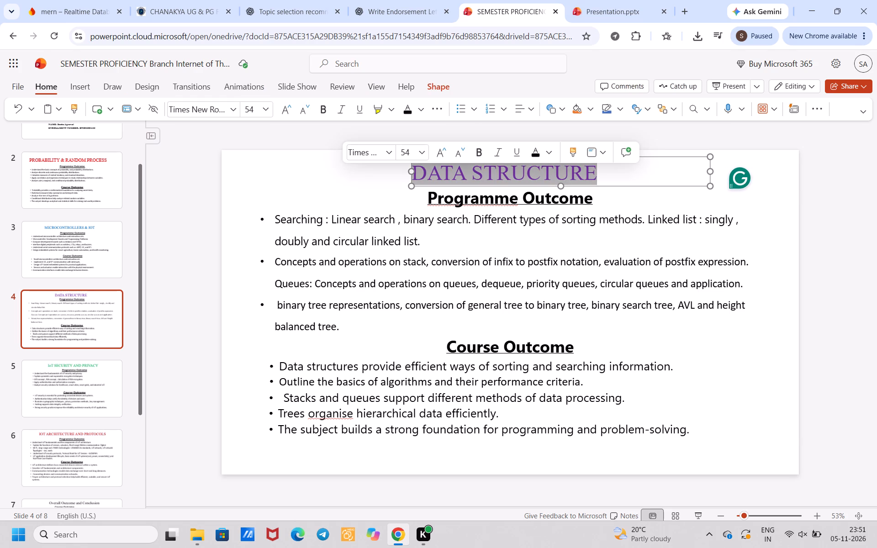
{"action": "key", "text": "ctrl+c"}
{"action": "left_click", "coordinate": [185, 291]}
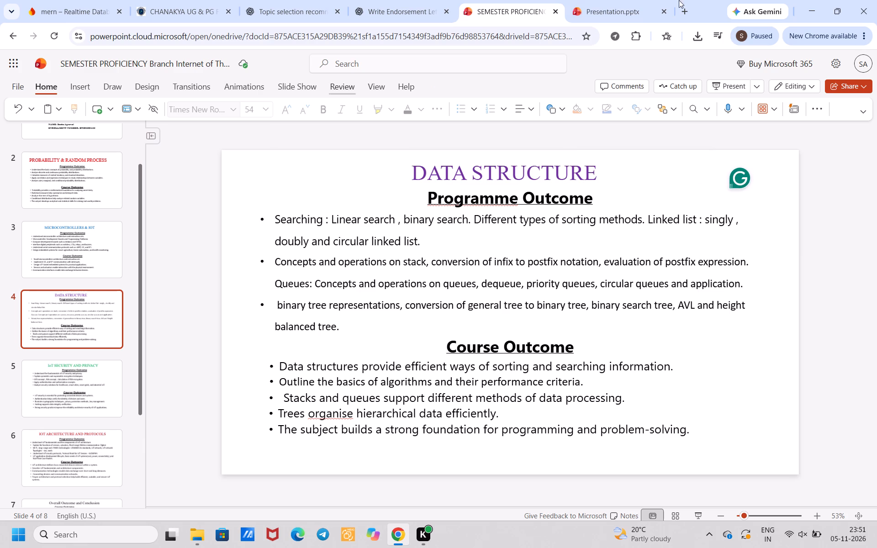
Return to the new presentation and paste the DATA STRUCTURE heading into slide 2's title placeholder.
{"action": "left_click", "coordinate": [637, 0]}
{"action": "left_click", "coordinate": [65, 225]}
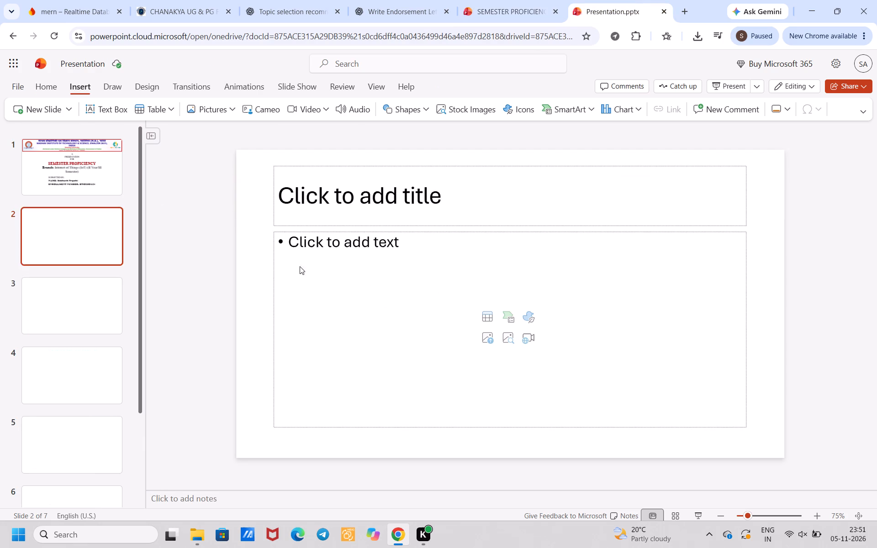
{"action": "left_click", "coordinate": [314, 208]}
{"action": "key", "text": "ctrl+v"}
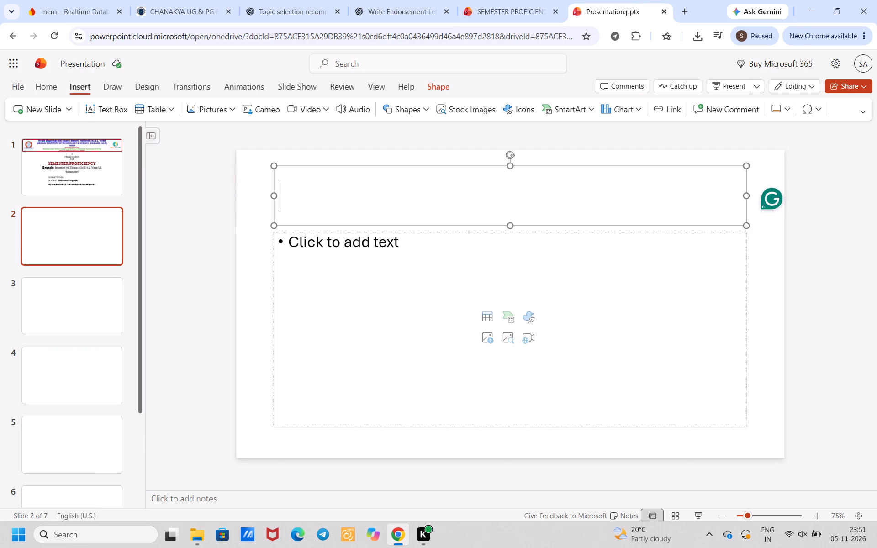
{"action": "left_click", "coordinate": [163, 271]}
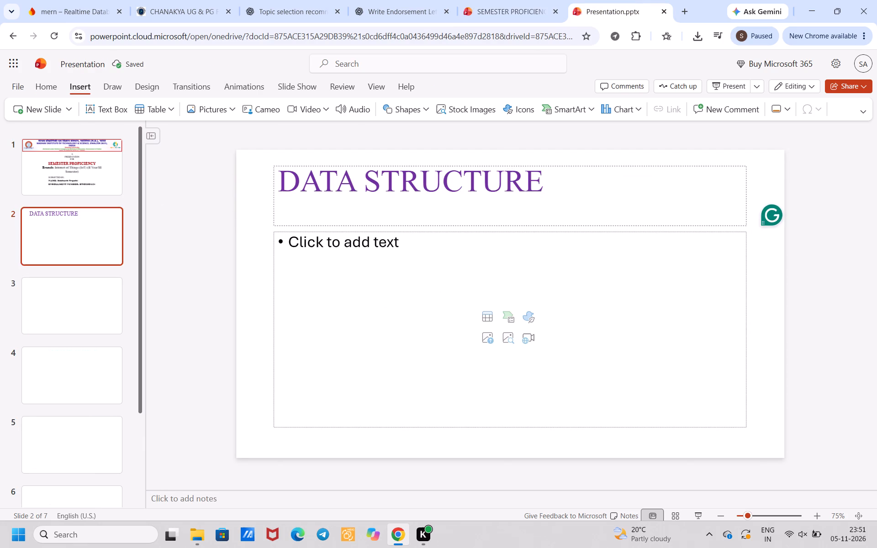
Move the DATA STRUCTURE title box so its text sits centred near the top edge of slide 2.
{"action": "left_click_drag", "start_coordinate": [606, 223], "coordinate": [703, 216]}
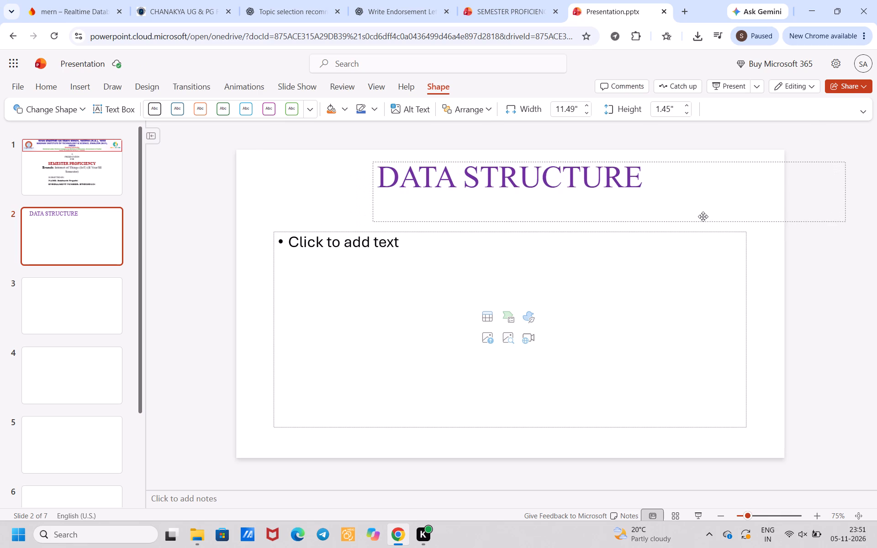
{"action": "left_click_drag", "start_coordinate": [703, 216], "coordinate": [703, 215]}
{"action": "left_click", "coordinate": [828, 281]}
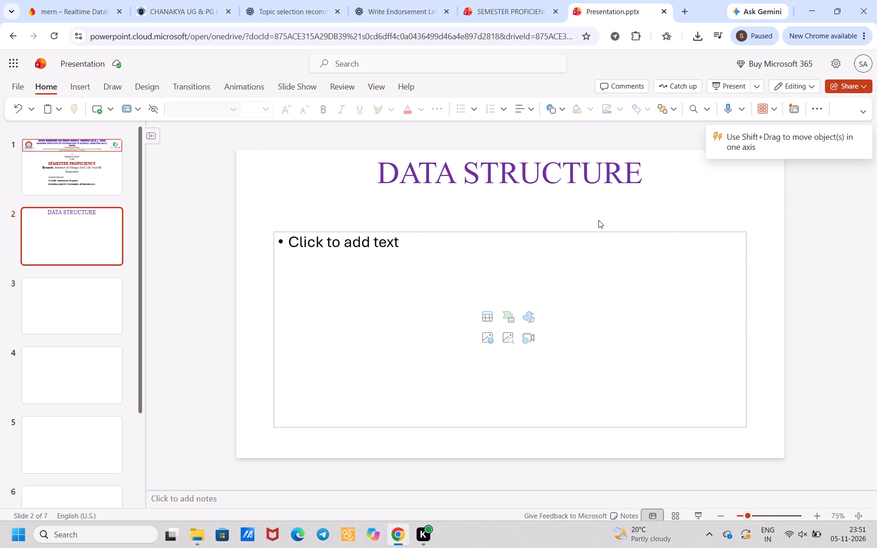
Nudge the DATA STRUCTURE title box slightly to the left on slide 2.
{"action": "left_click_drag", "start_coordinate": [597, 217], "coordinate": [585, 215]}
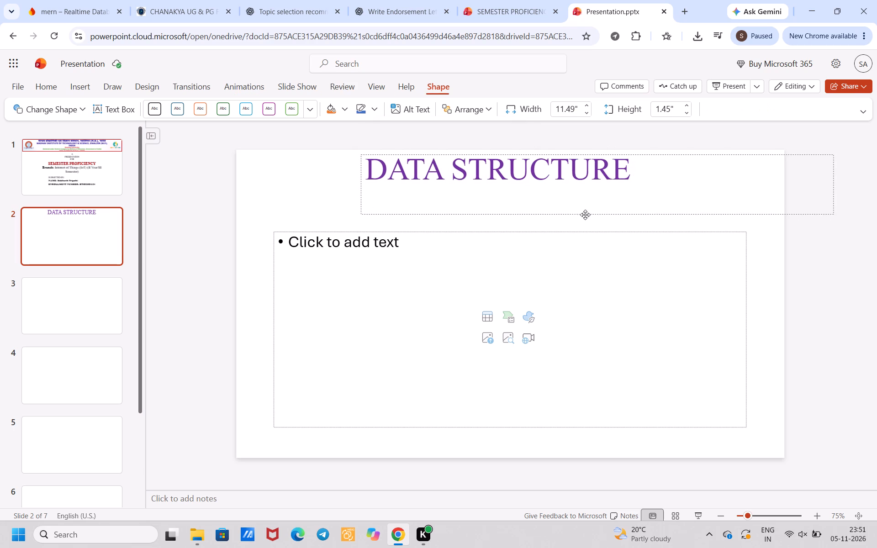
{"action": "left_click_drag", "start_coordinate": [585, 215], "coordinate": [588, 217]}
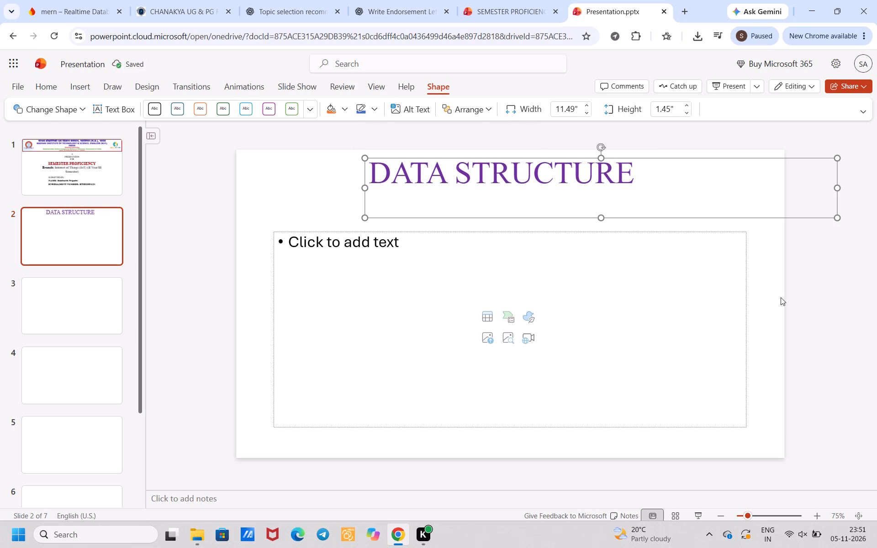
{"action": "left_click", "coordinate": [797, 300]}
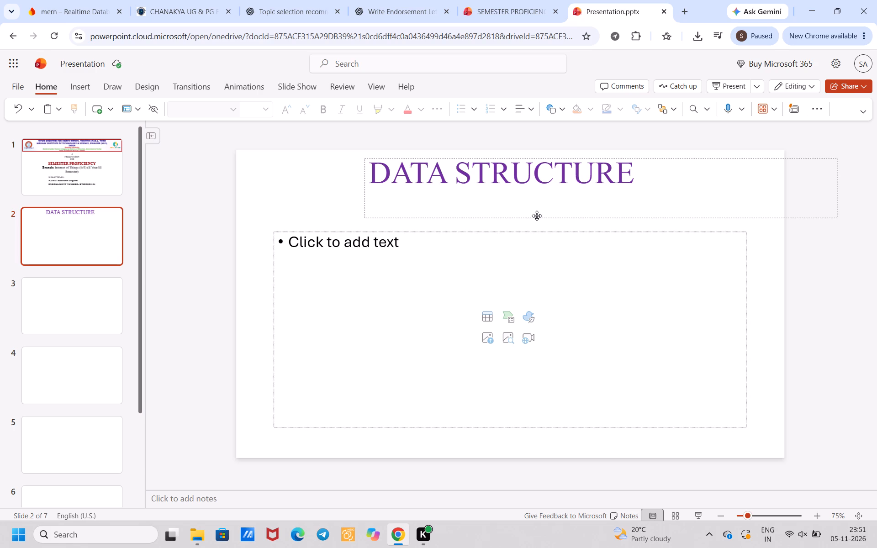
Shrink the DATA STRUCTURE title box on slide 2 to about 0.71" high and 11.48" wide.
{"action": "left_click", "coordinate": [538, 214]}
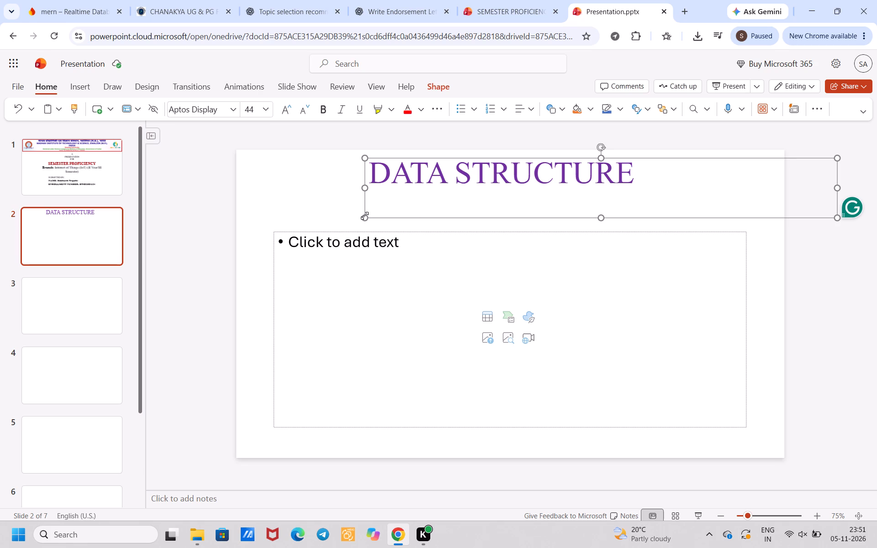
{"action": "left_click_drag", "start_coordinate": [365, 216], "coordinate": [367, 183]}
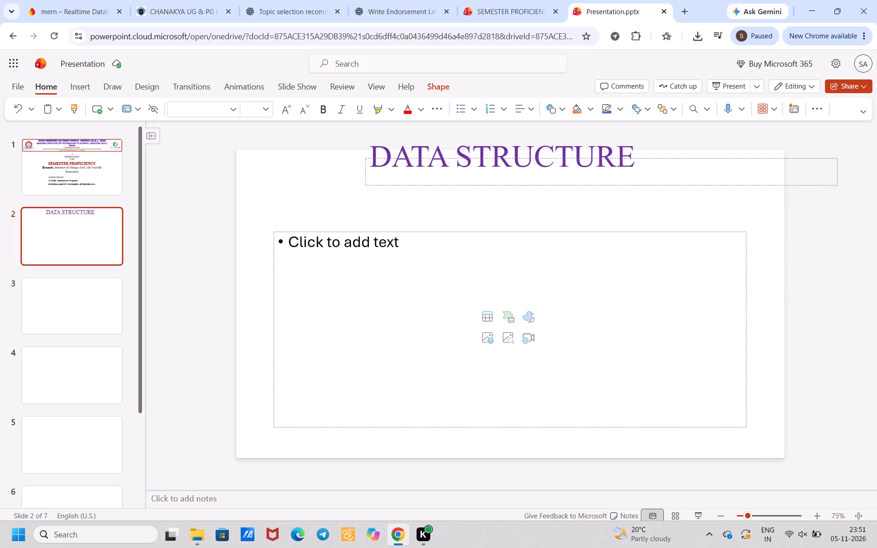
{"action": "left_click_drag", "start_coordinate": [367, 183], "coordinate": [368, 177]}
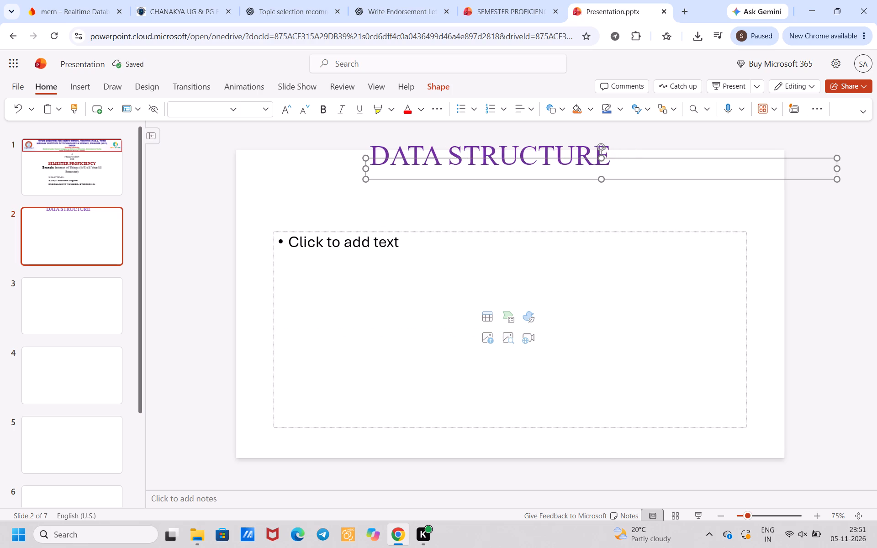
{"action": "left_click", "coordinate": [462, 209]}
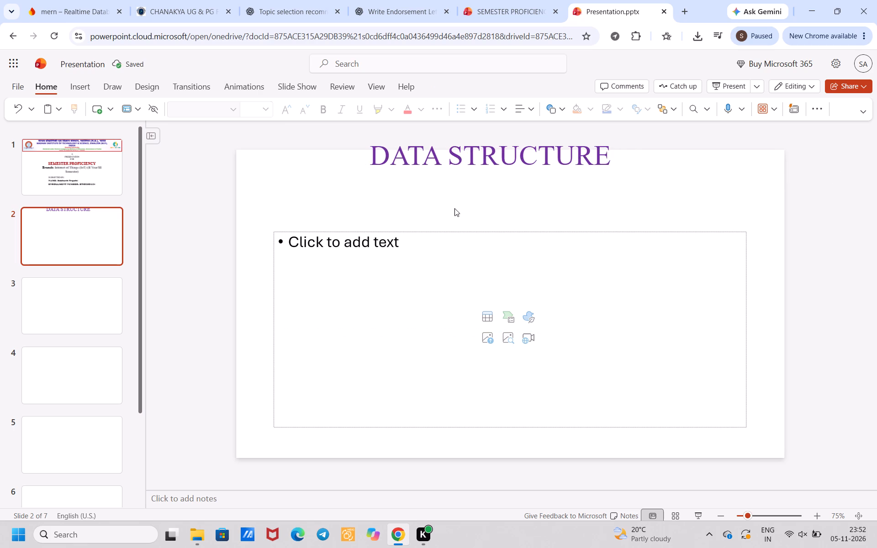
{"action": "left_click", "coordinate": [373, 178]}
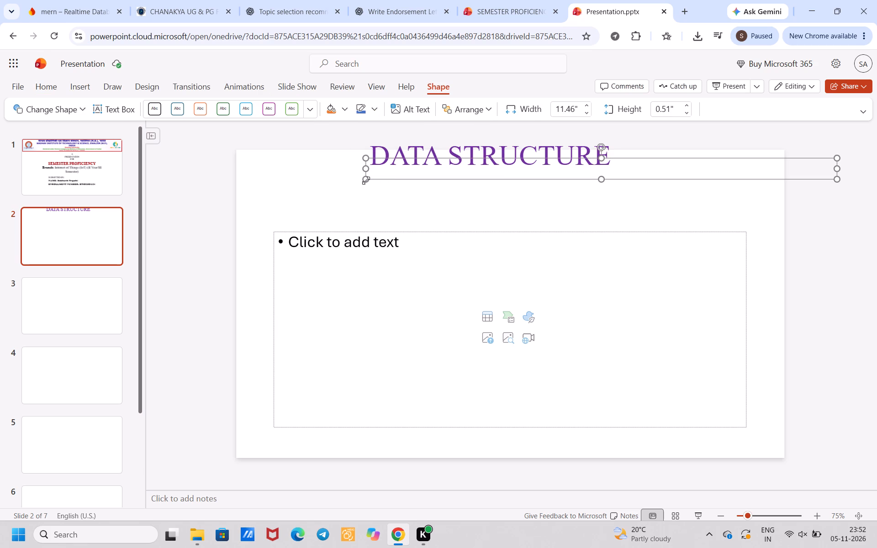
{"action": "left_click_drag", "start_coordinate": [366, 180], "coordinate": [365, 189]}
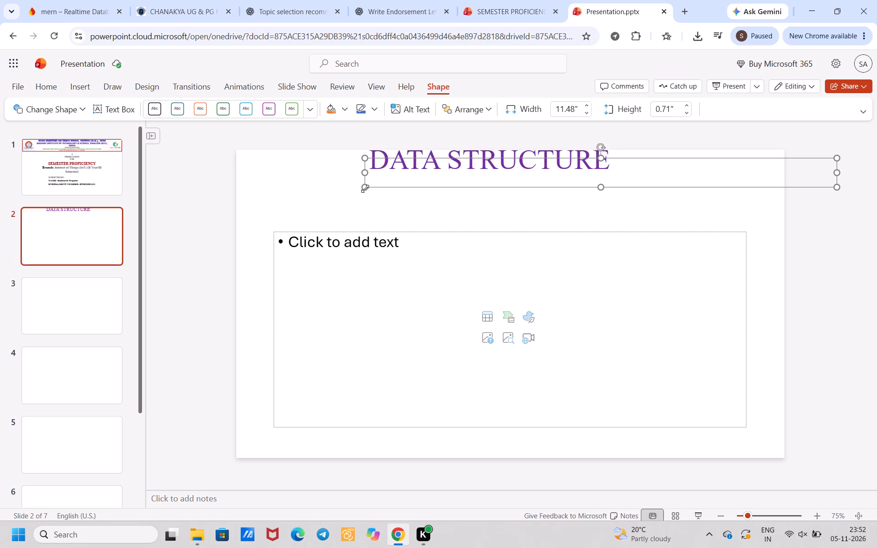
{"action": "left_click", "coordinate": [801, 259]}
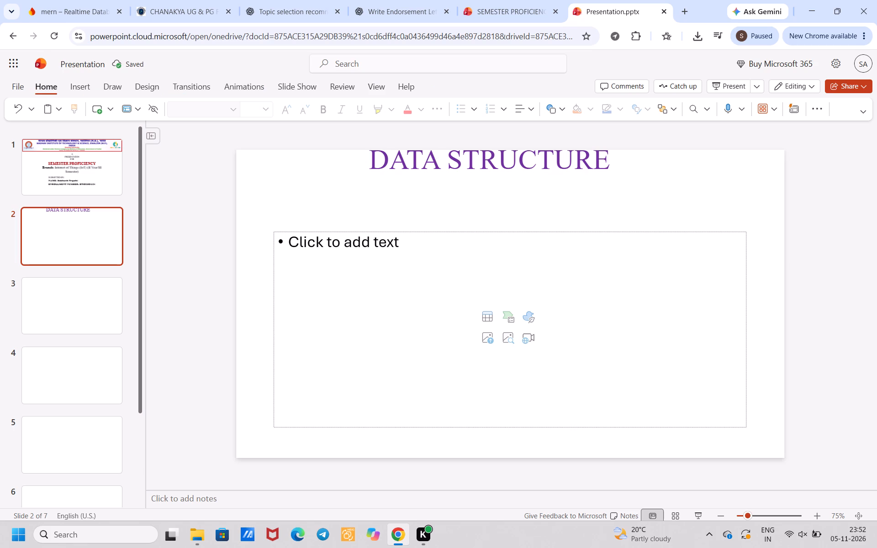
Reposition the DATA STRUCTURE title box so its text sits fully inside slide 2, roughly centred just below the slide's top edge.
{"action": "left_click", "coordinate": [575, 178]}
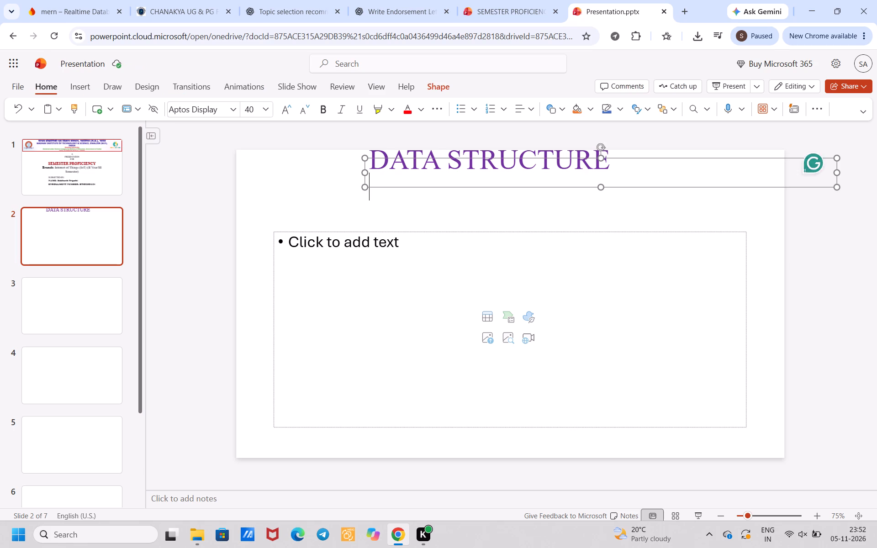
{"action": "left_click_drag", "start_coordinate": [614, 160], "coordinate": [614, 147]}
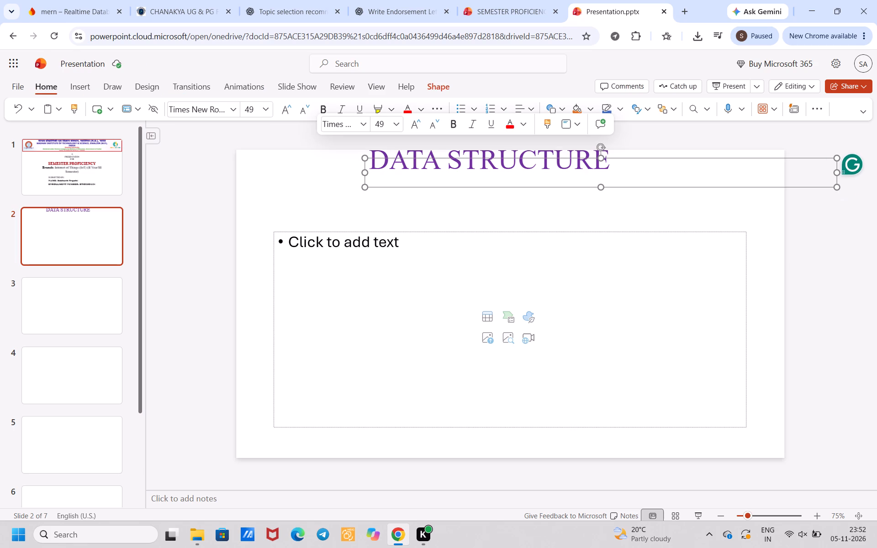
{"action": "left_click_drag", "start_coordinate": [621, 158], "coordinate": [615, 150]}
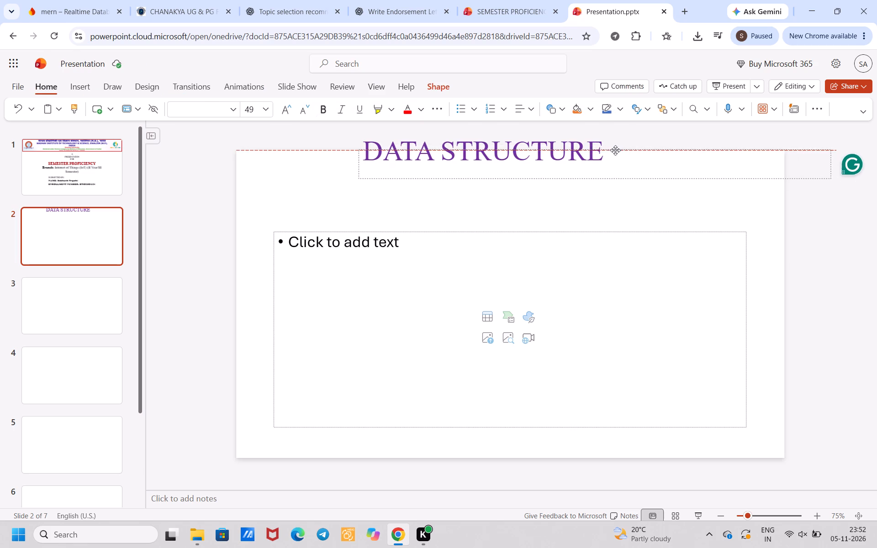
{"action": "left_click_drag", "start_coordinate": [615, 150], "coordinate": [628, 167]}
{"action": "left_click", "coordinate": [833, 216]}
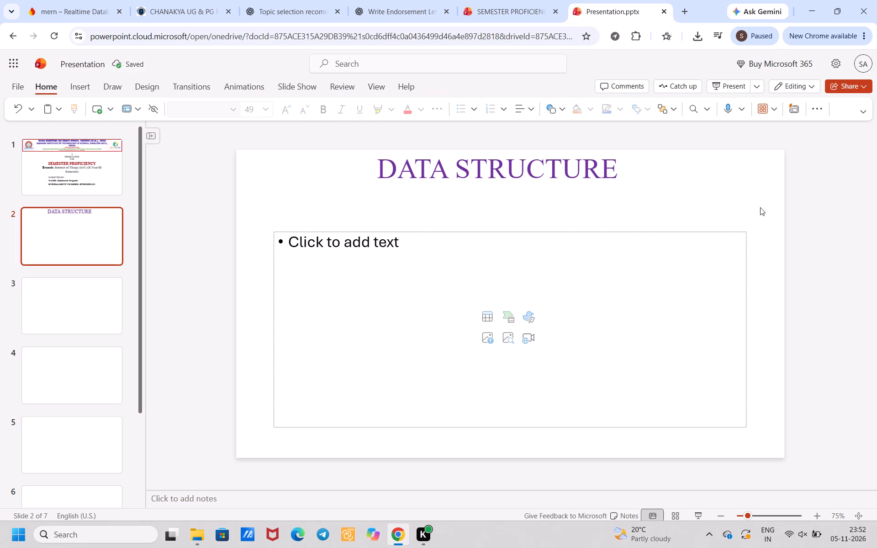
{"action": "left_click", "coordinate": [602, 180]}
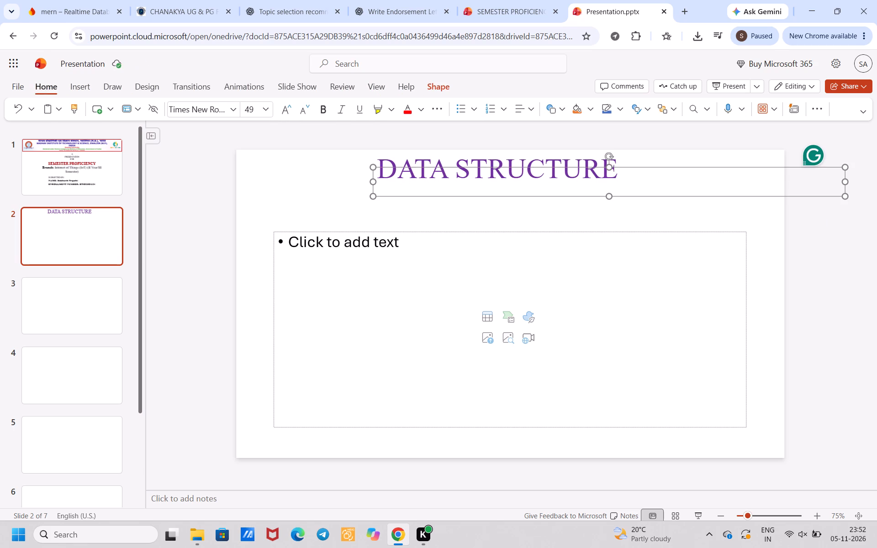
{"action": "left_click_drag", "start_coordinate": [591, 197], "coordinate": [591, 203]}
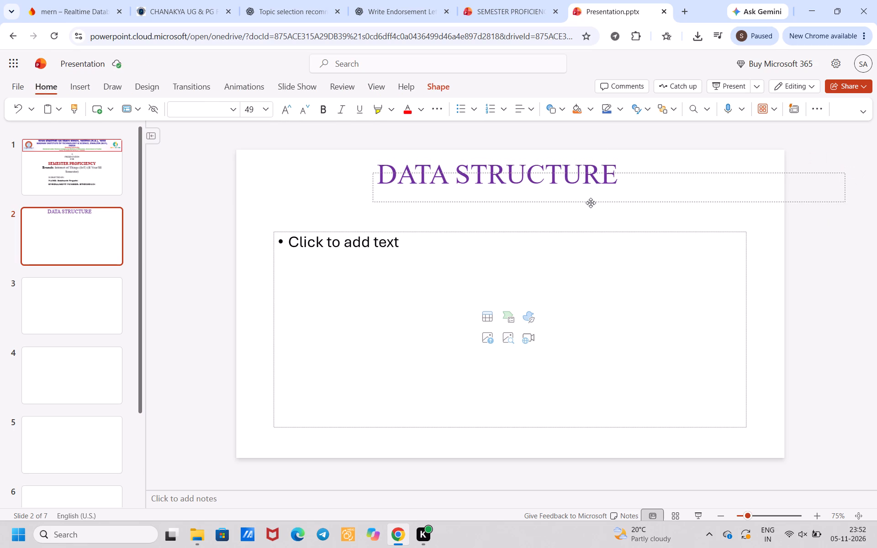
{"action": "left_click_drag", "start_coordinate": [591, 203], "coordinate": [591, 202]}
{"action": "left_click", "coordinate": [866, 260]}
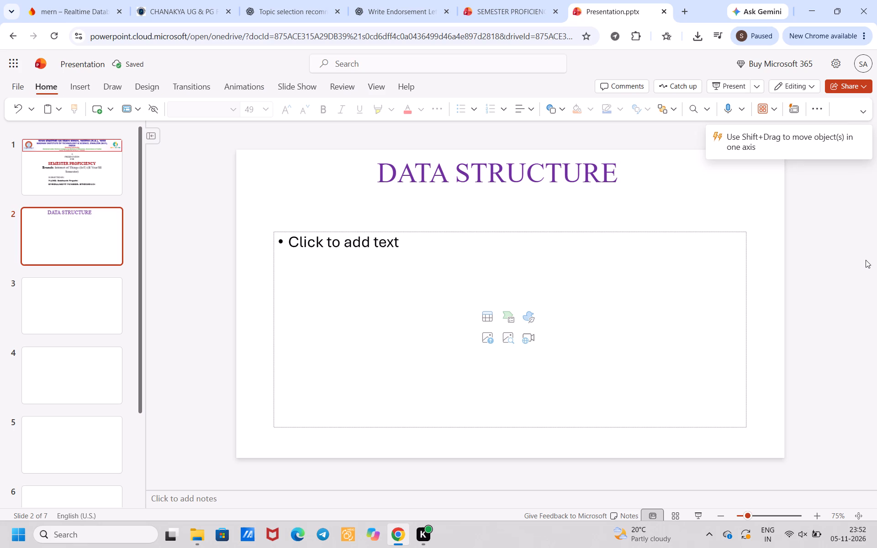
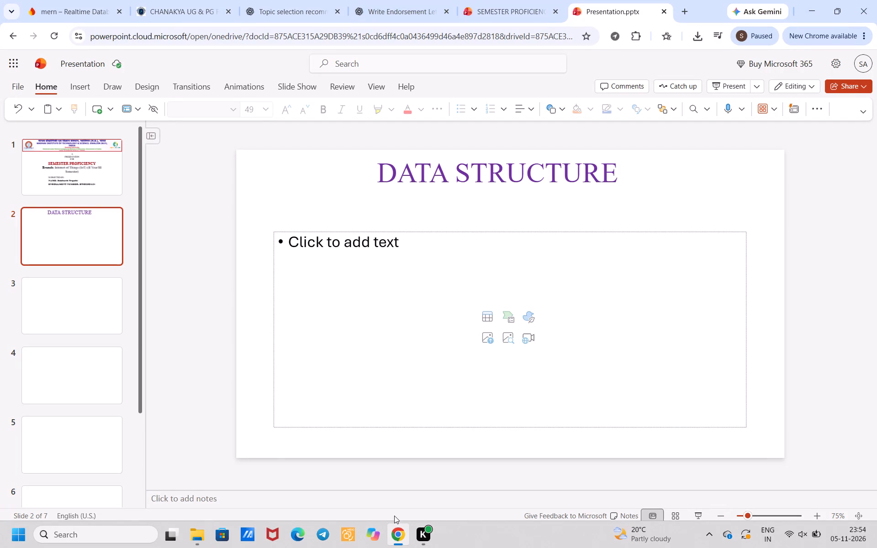
Look through the subject syllabus screenshots saved in the sem 3 folder.
{"action": "left_click", "coordinate": [196, 538]}
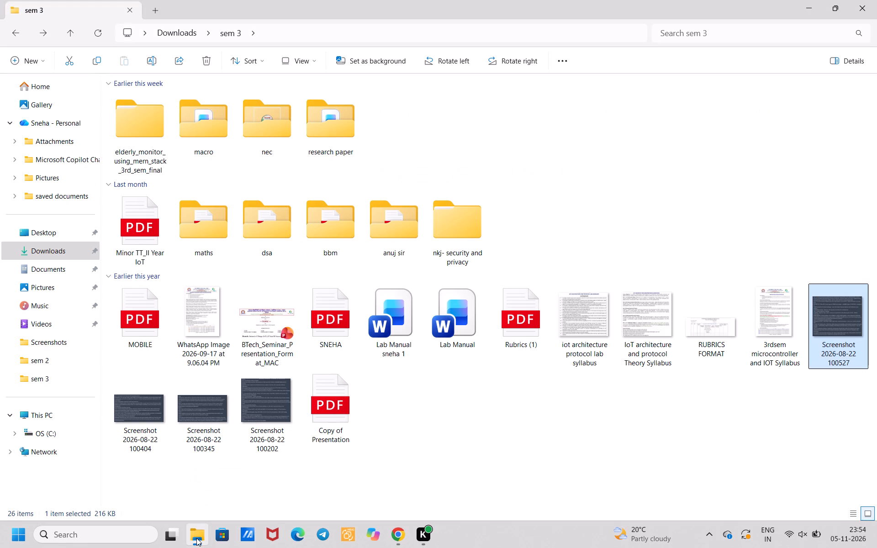
{"action": "double_click", "coordinate": [819, 310]}
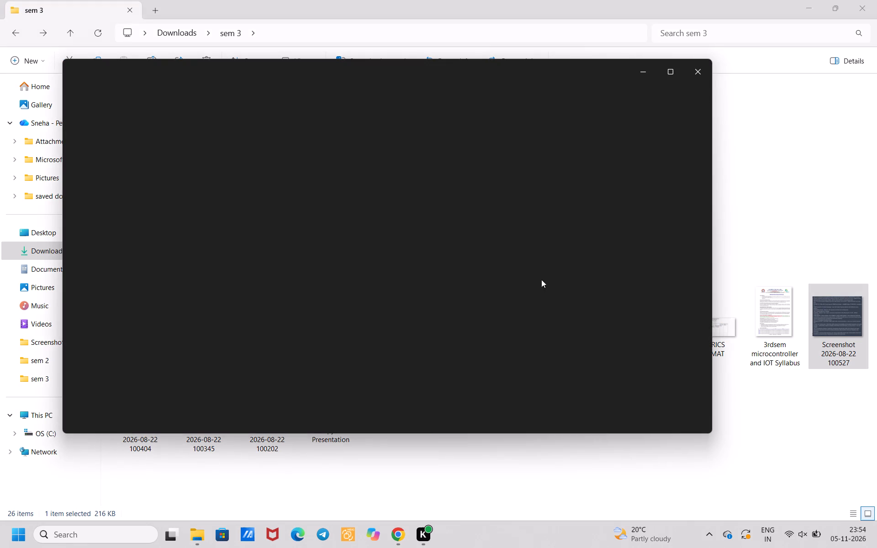
{"action": "key", "text": "Right"}
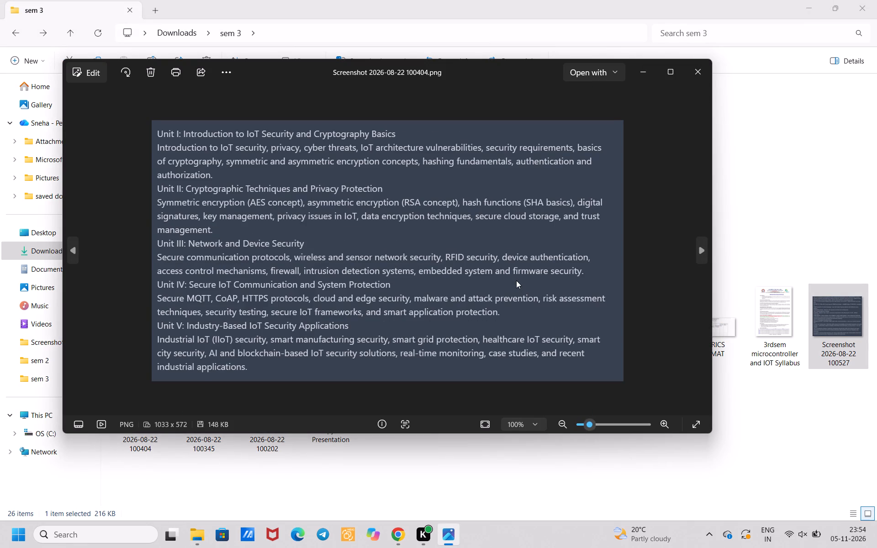
{"action": "key", "text": "Right"}
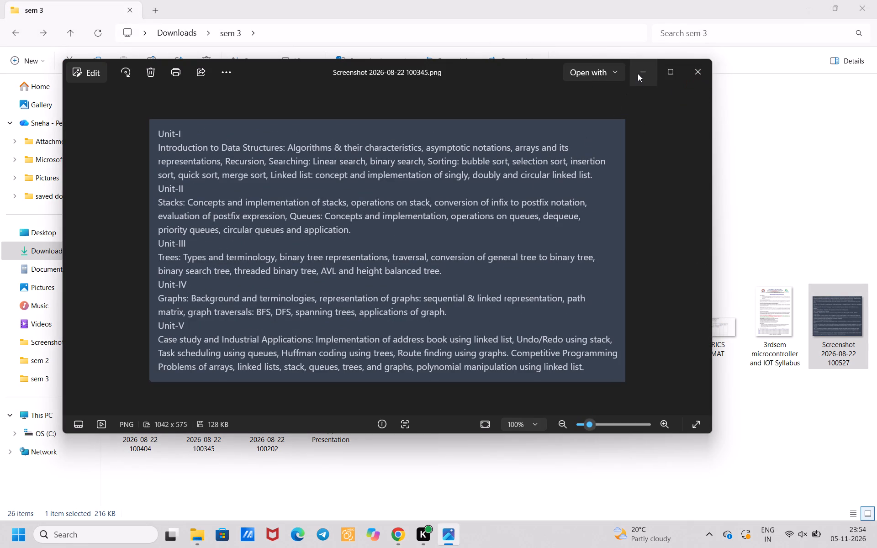
{"action": "key", "text": "Right"}
{"action": "key", "text": "Right"}
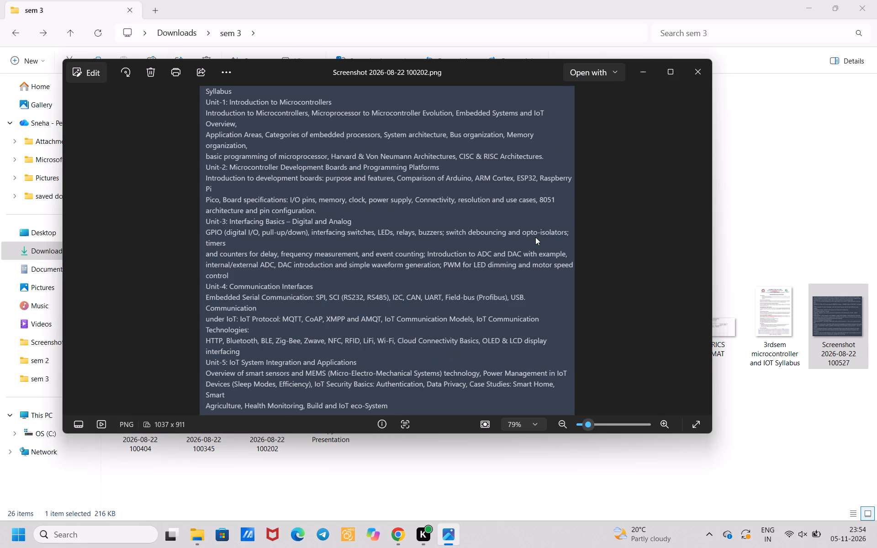
{"action": "key", "text": "Right"}
{"action": "key", "text": "Left"}
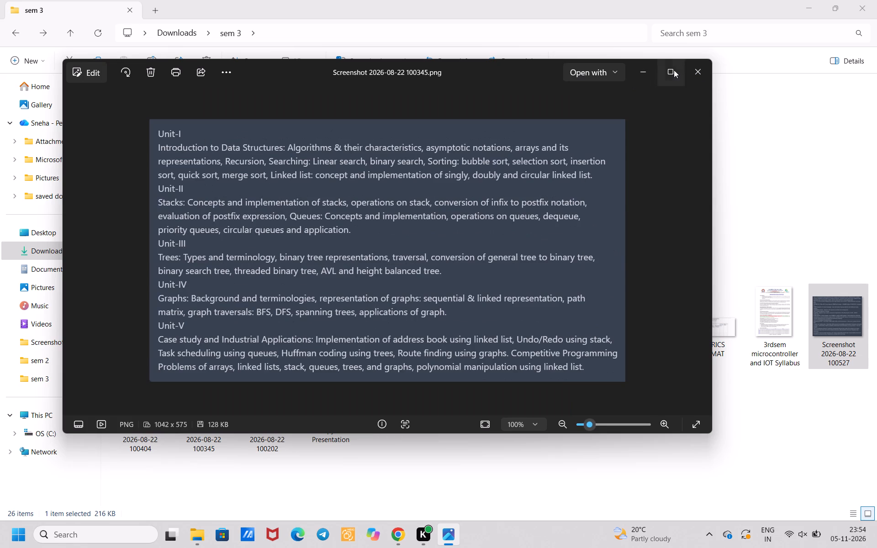
{"action": "left_click", "coordinate": [688, 62]}
Browse the sem 3 folder's IoT architecture, microcontroller and other syllabus images, starting from the IoT architecture protocol lab syllabus.
{"action": "left_click", "coordinate": [634, 472]}
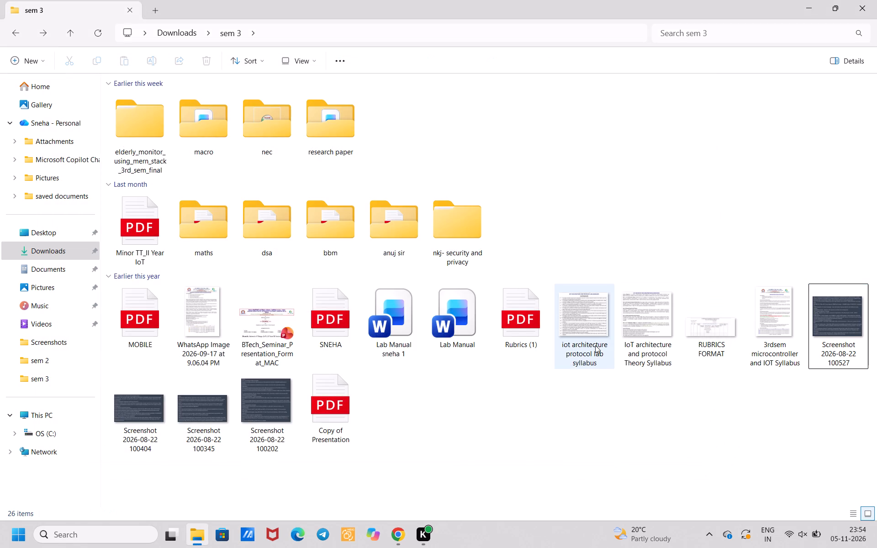
{"action": "double_click", "coordinate": [595, 345]}
{"action": "key", "text": "Right"}
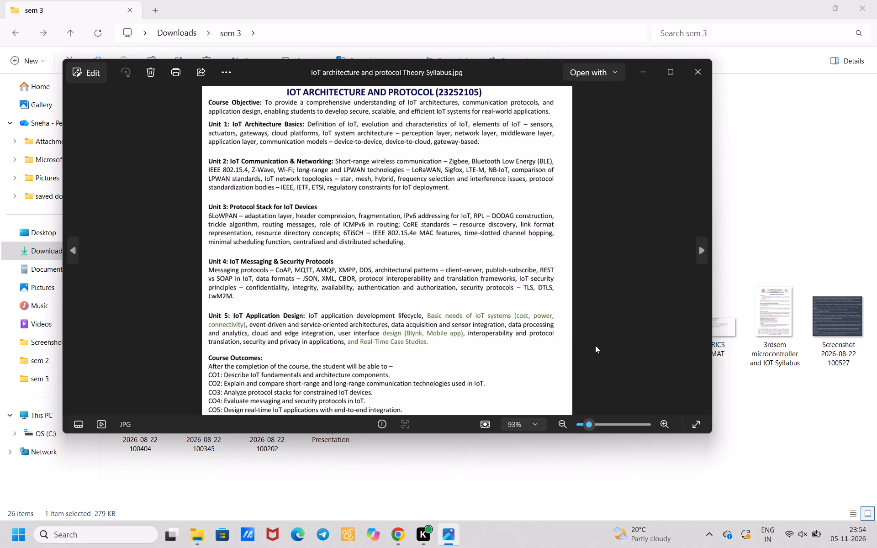
{"action": "key", "text": "Right"}
{"action": "key", "text": "Right"}
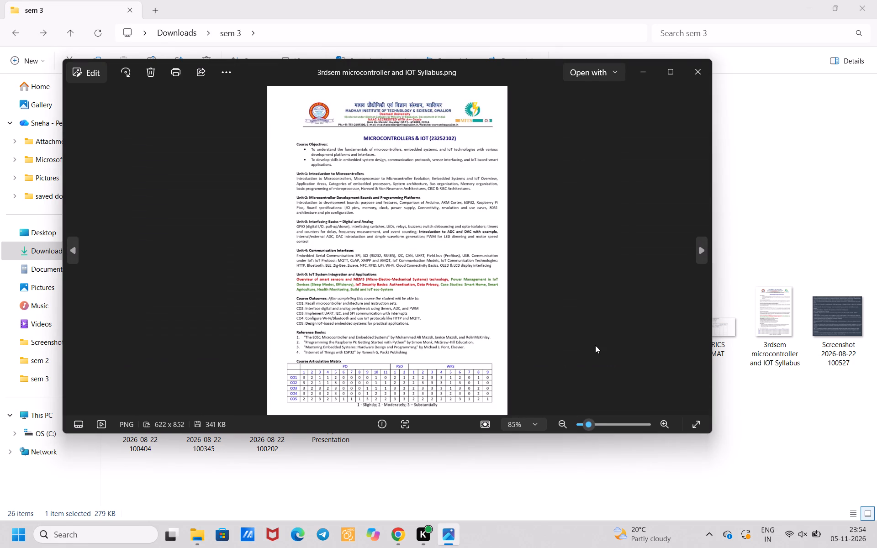
{"action": "key", "text": "Right"}
{"action": "key", "text": "Right"}
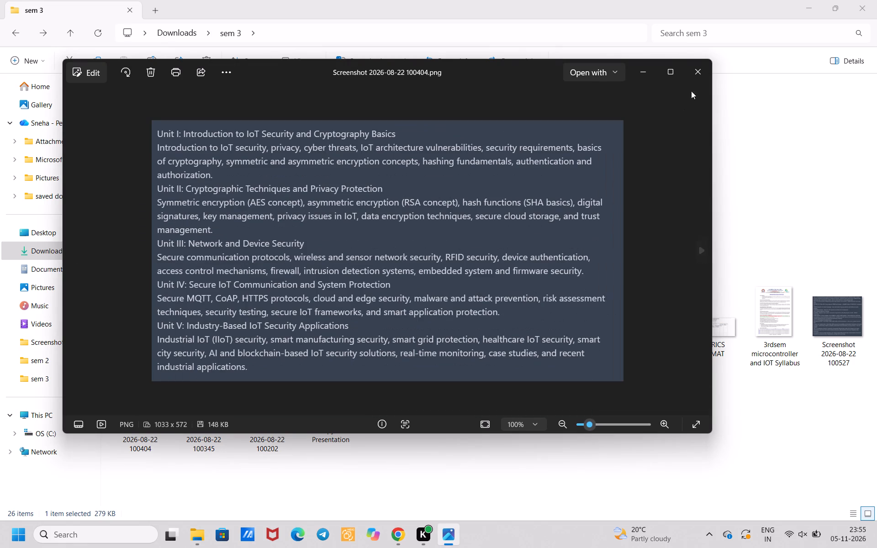
{"action": "left_click", "coordinate": [702, 61]}
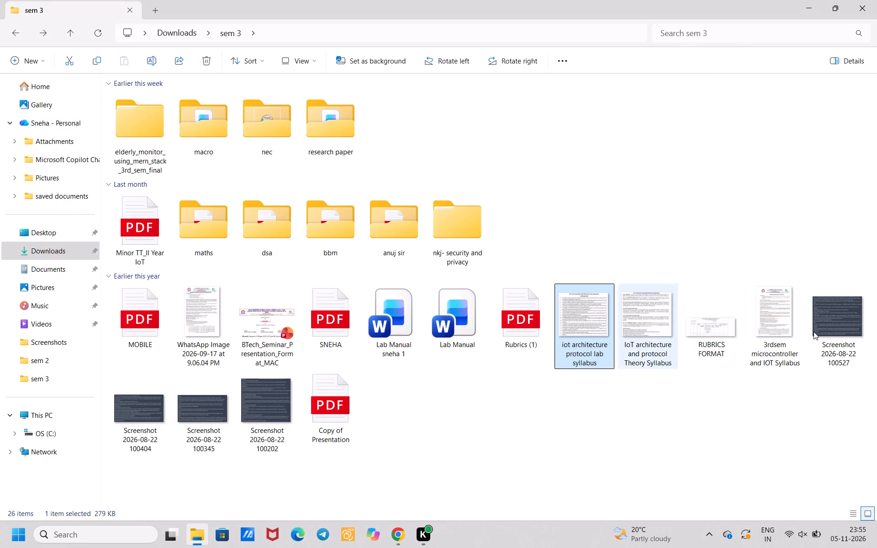
{"action": "left_click", "coordinate": [170, 406]}
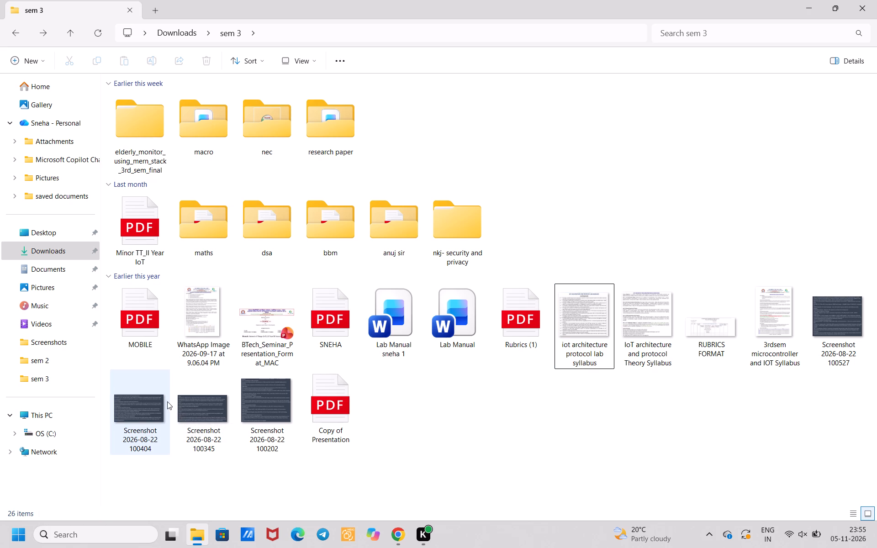
{"action": "left_click_drag", "start_coordinate": [169, 404], "coordinate": [253, 396]}
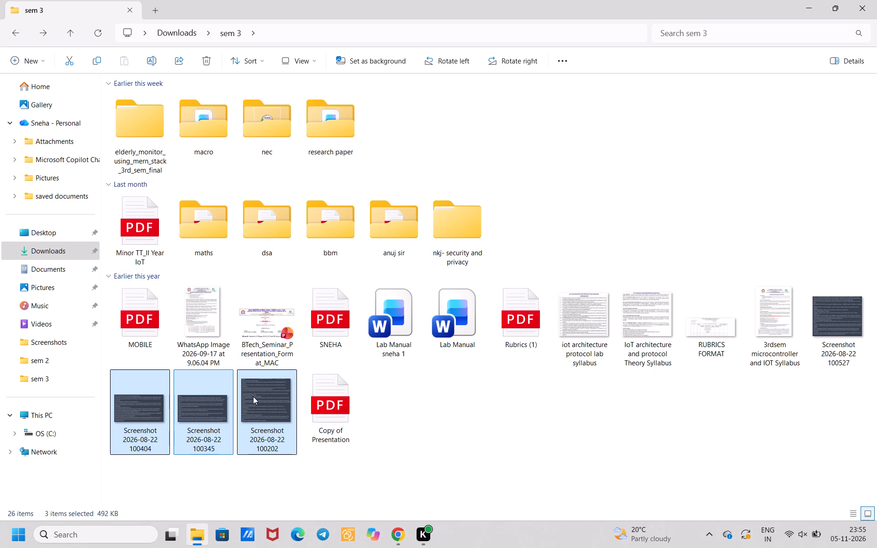
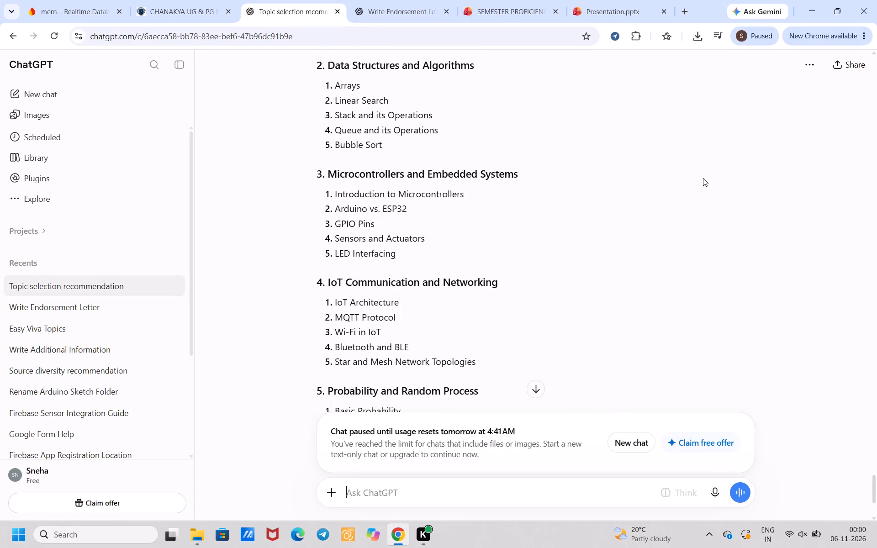
Copy the title "IOT ARCHITECTURE AND PROTOCOLS" from slide 6 of the SEMESTER PROFICIENCY presentation into the title of slide 3 in Presentation.pptx.
{"action": "left_click", "coordinate": [601, 0]}
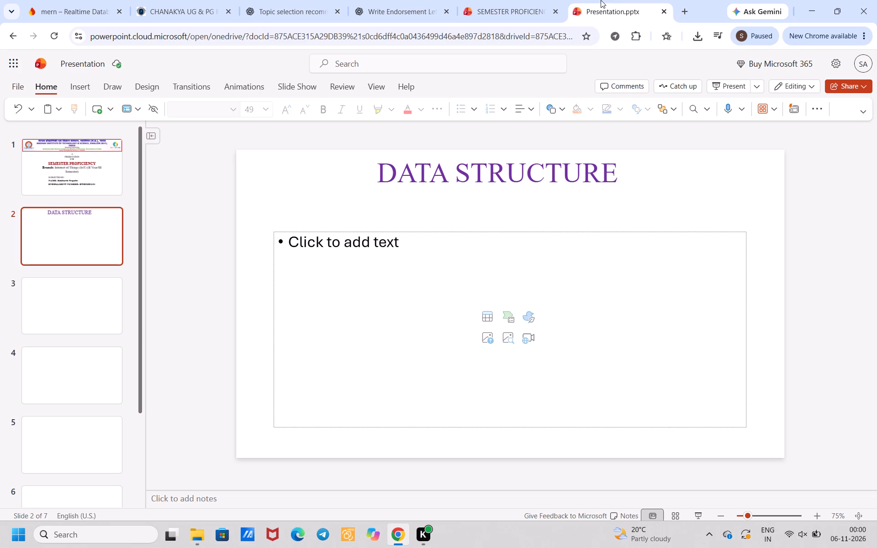
{"action": "left_click", "coordinate": [64, 297]}
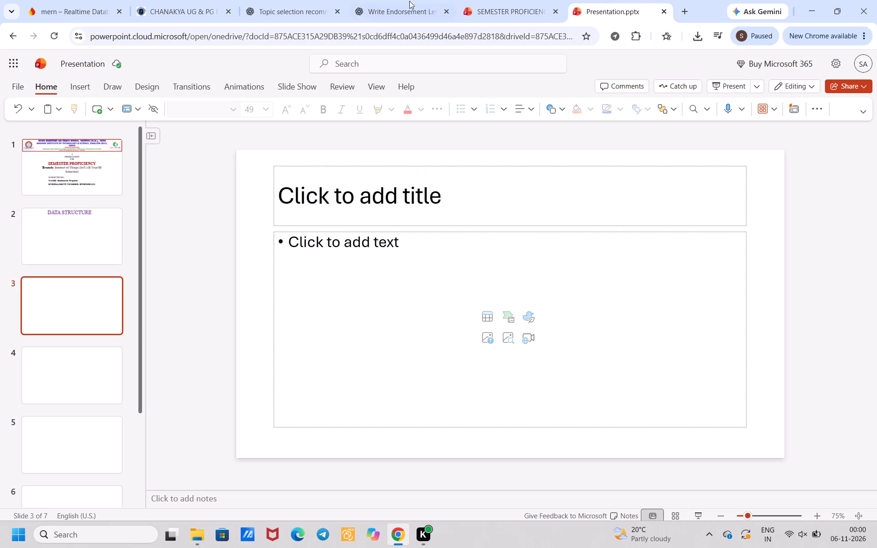
{"action": "left_click", "coordinate": [476, 0]}
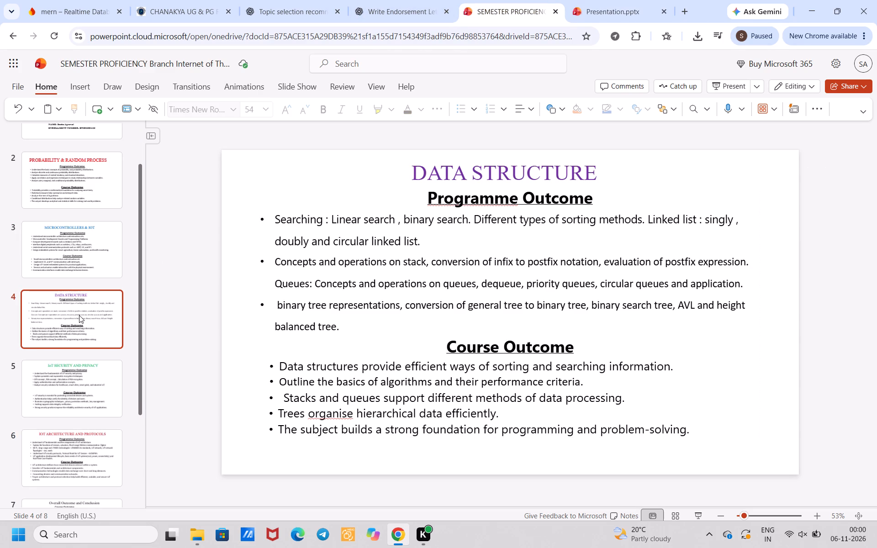
{"action": "scroll", "coordinate": [79, 315], "scroll_direction": "down", "scroll_amount": 2}
{"action": "left_click", "coordinate": [79, 315]}
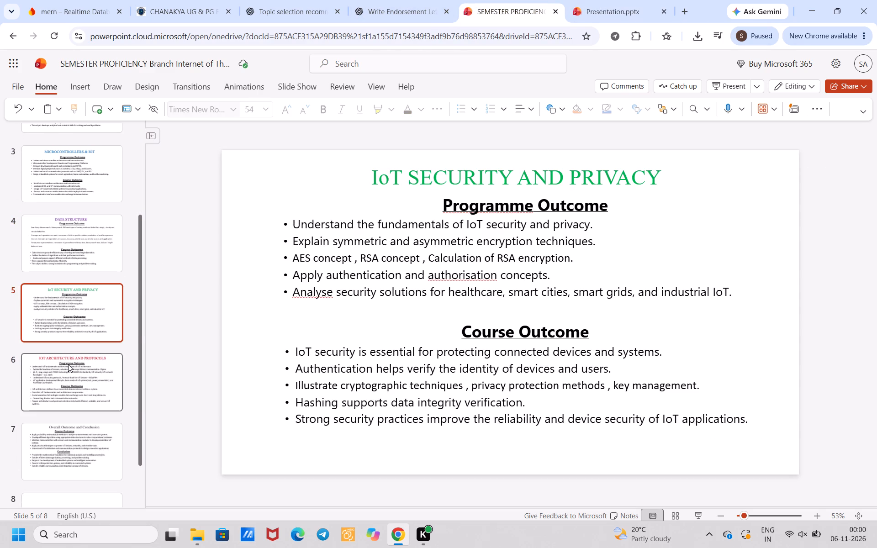
{"action": "left_click", "coordinate": [68, 364]}
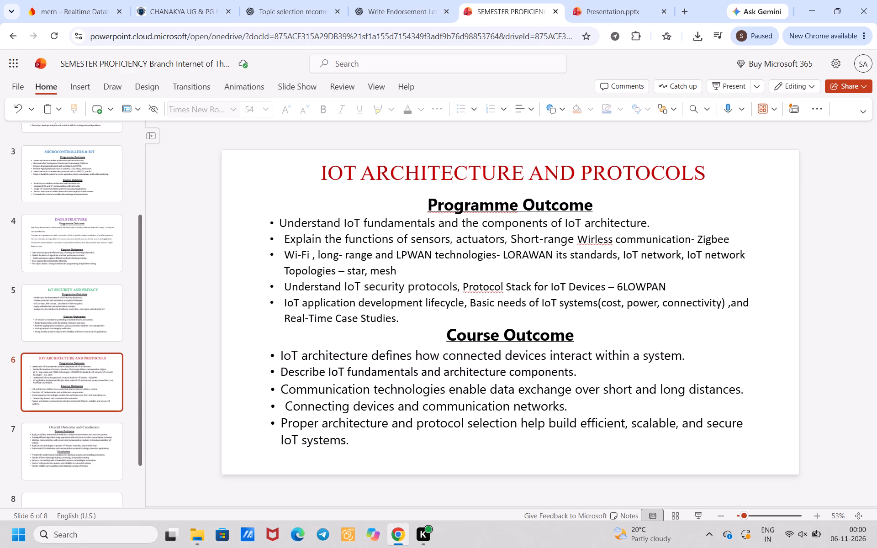
{"action": "double_click", "coordinate": [333, 166]}
{"action": "left_click", "coordinate": [350, 166]}
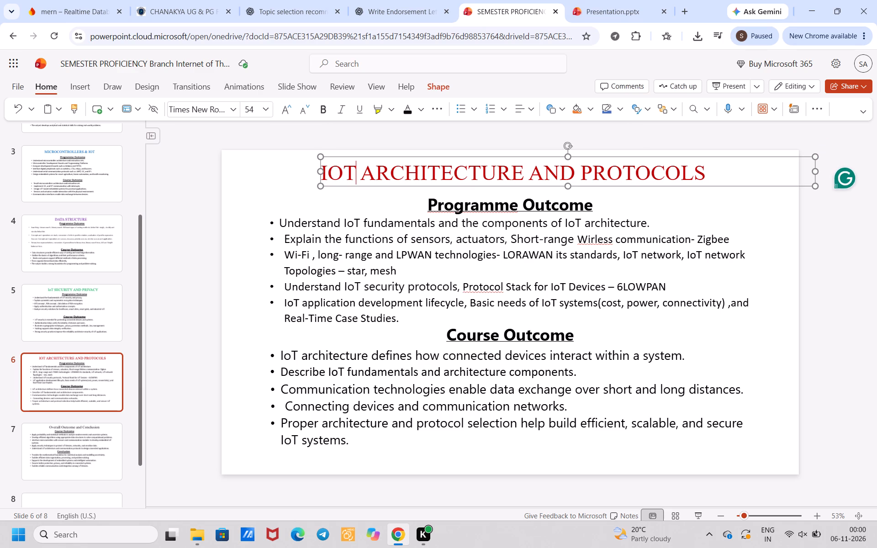
{"action": "left_click", "coordinate": [325, 170]}
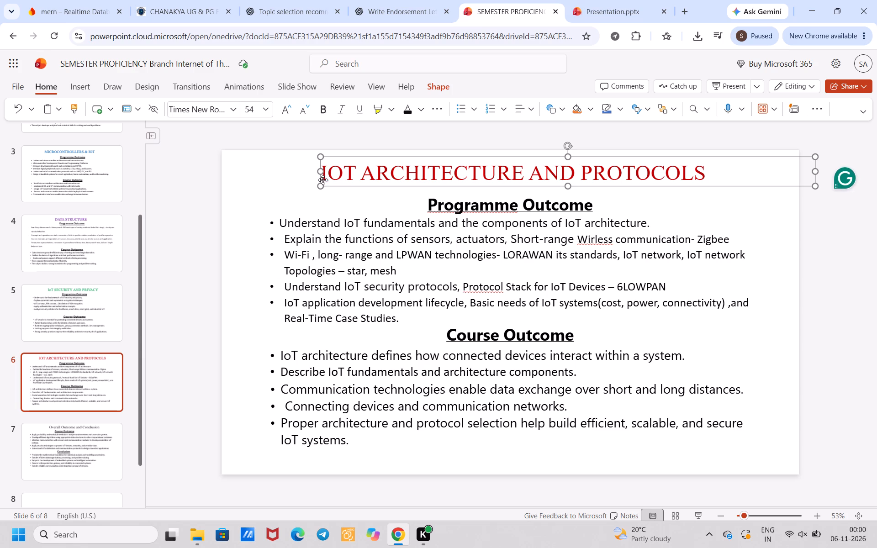
{"action": "left_click", "coordinate": [323, 179]}
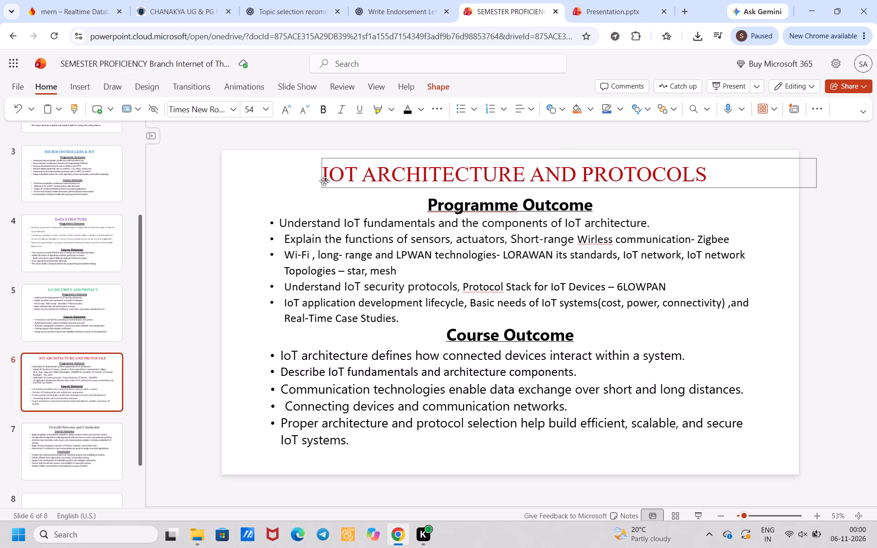
{"action": "left_click", "coordinate": [811, 276]}
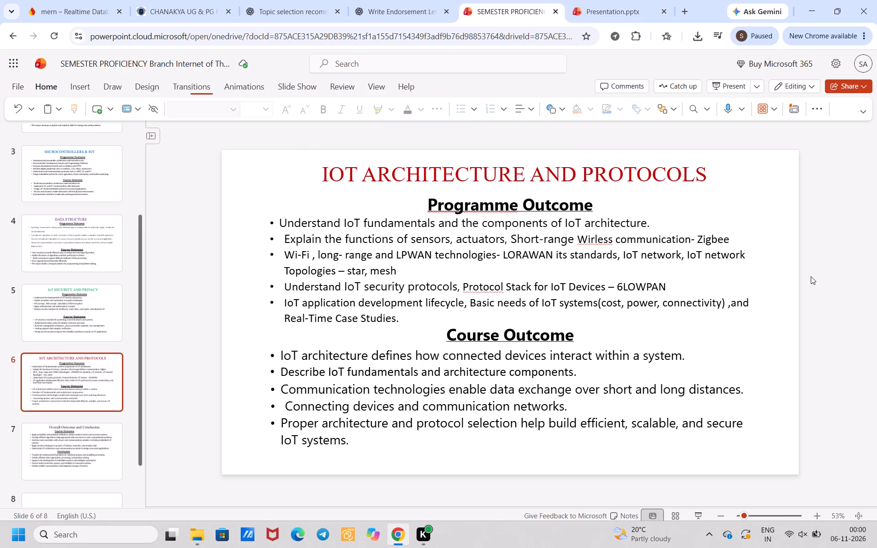
{"action": "left_click", "coordinate": [687, 172]}
{"action": "left_click_drag", "start_coordinate": [705, 172], "coordinate": [605, 180]}
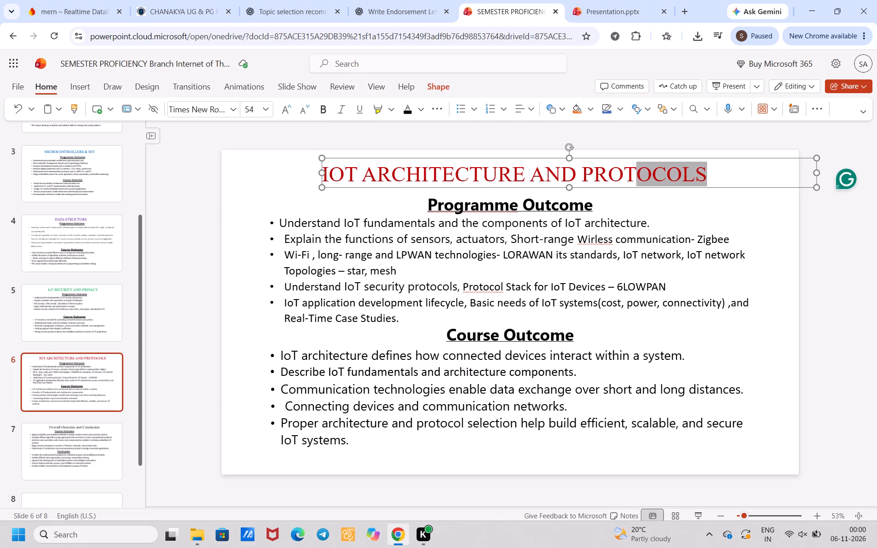
{"action": "left_click_drag", "start_coordinate": [605, 180], "coordinate": [325, 162]}
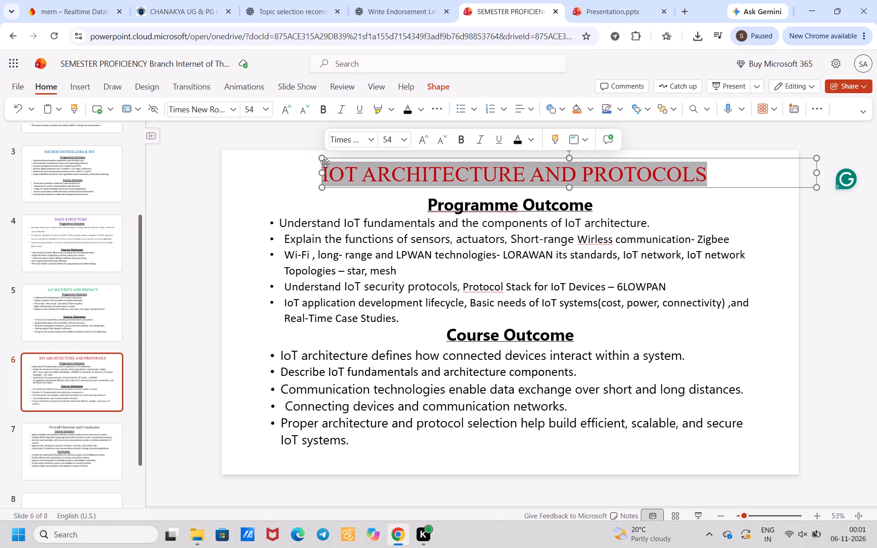
{"action": "key", "text": "ctrl+c"}
{"action": "left_click", "coordinate": [865, 285]}
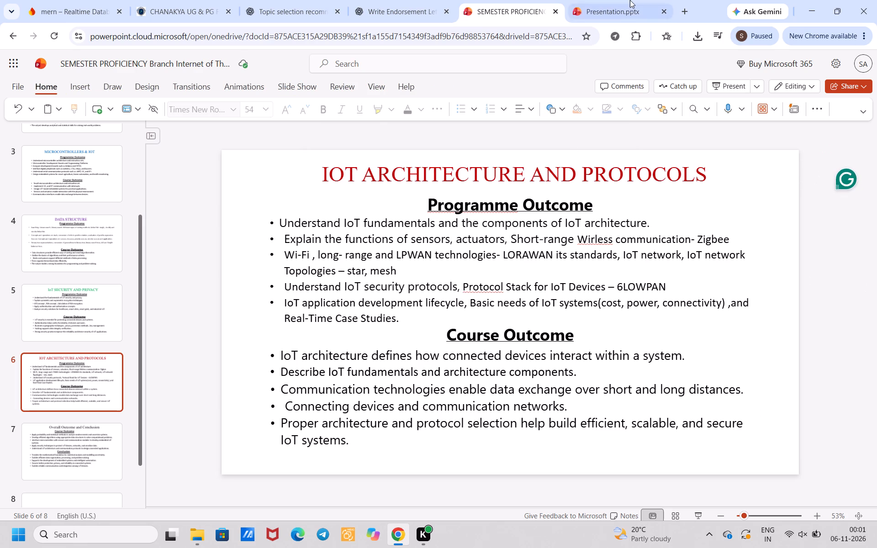
{"action": "left_click", "coordinate": [630, 0]}
{"action": "left_click", "coordinate": [388, 180]}
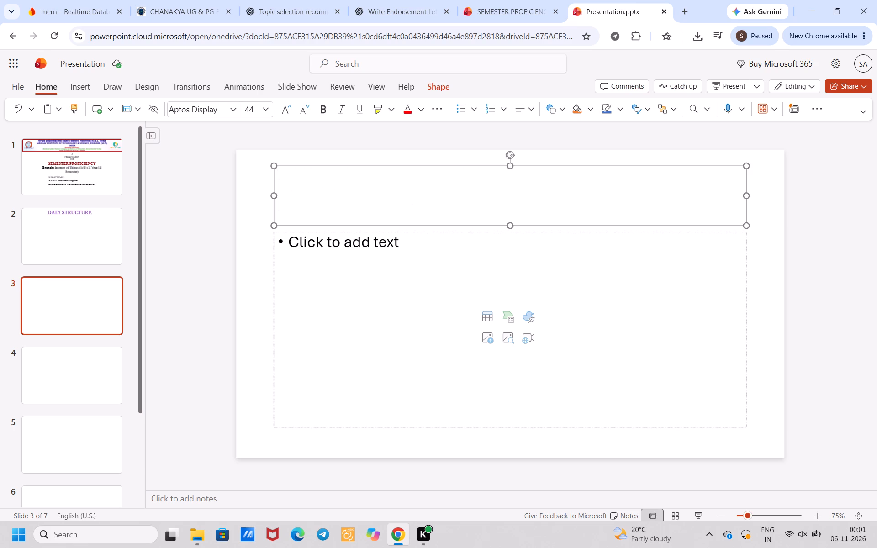
{"action": "key", "text": "ctrl+v"}
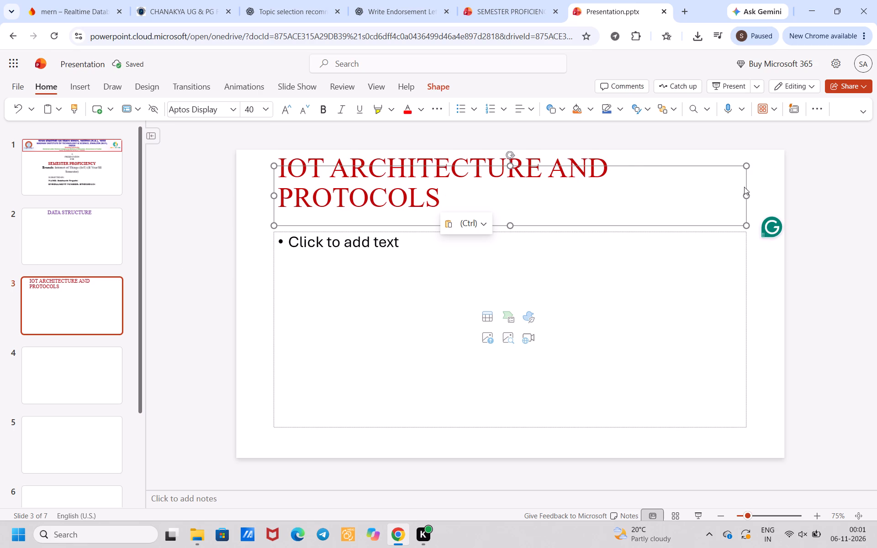
Widen slide 3's title box to about 12.62" so the title fits on one line, and move it centred near the slide's top edge.
{"action": "left_click_drag", "start_coordinate": [747, 195], "coordinate": [778, 195]}
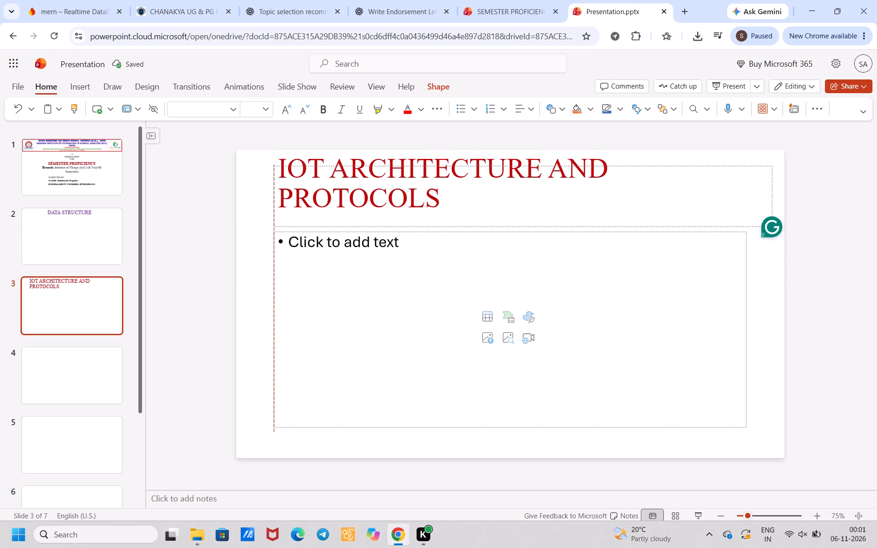
{"action": "left_click_drag", "start_coordinate": [778, 195], "coordinate": [793, 193]}
{"action": "left_click", "coordinate": [815, 305]}
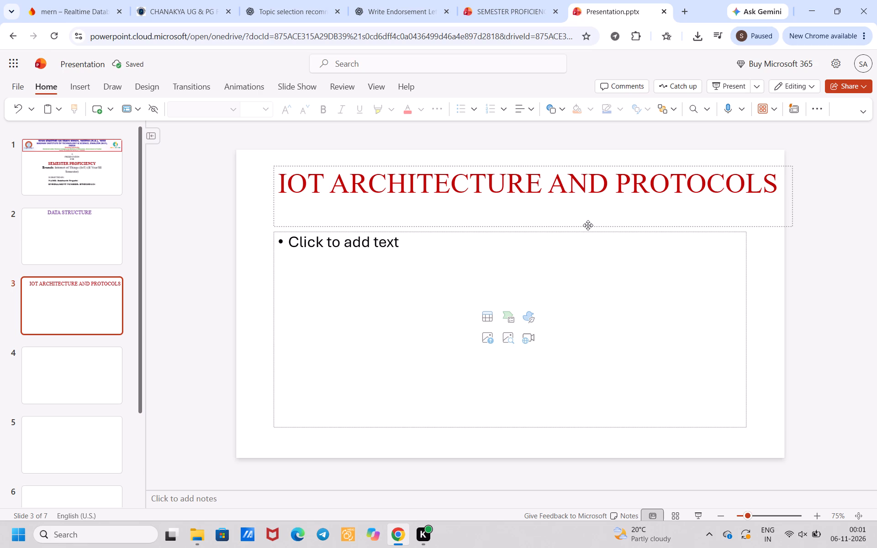
{"action": "left_click_drag", "start_coordinate": [588, 224], "coordinate": [571, 216]}
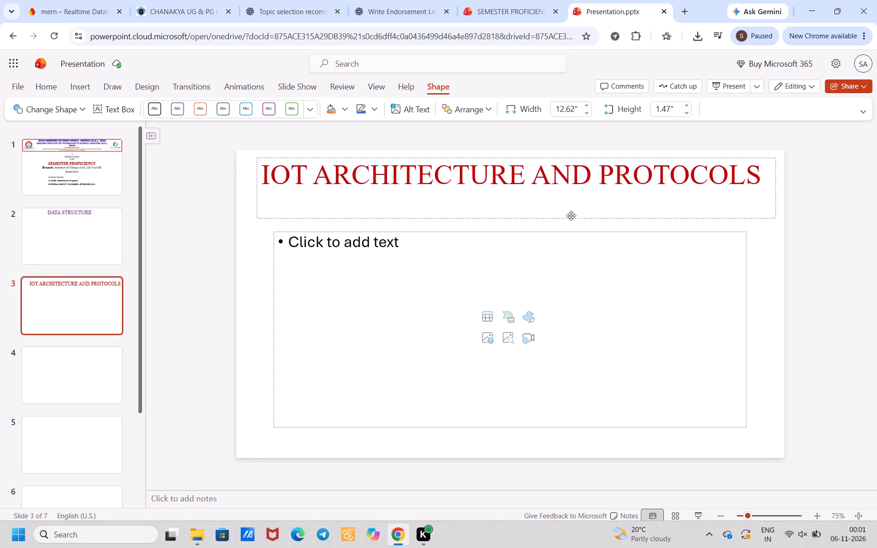
{"action": "left_click_drag", "start_coordinate": [571, 216], "coordinate": [573, 215]}
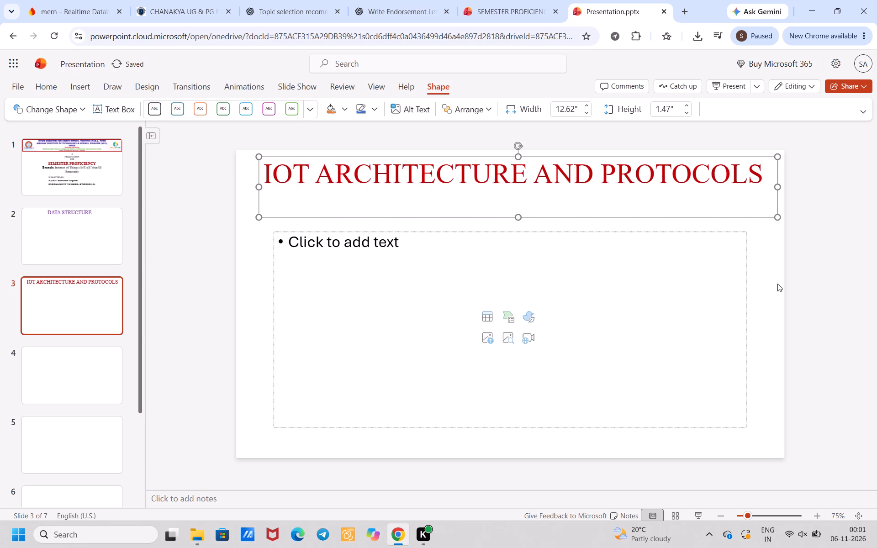
{"action": "left_click", "coordinate": [812, 290]}
Copy the title "PROBABILITY & RANDOM PROCESS" from slide 2 of the SEMESTER PROFICIENCY presentation into the title of slide 4 in Presentation.pptx.
{"action": "scroll", "coordinate": [31, 310], "scroll_direction": "down", "scroll_amount": 1}
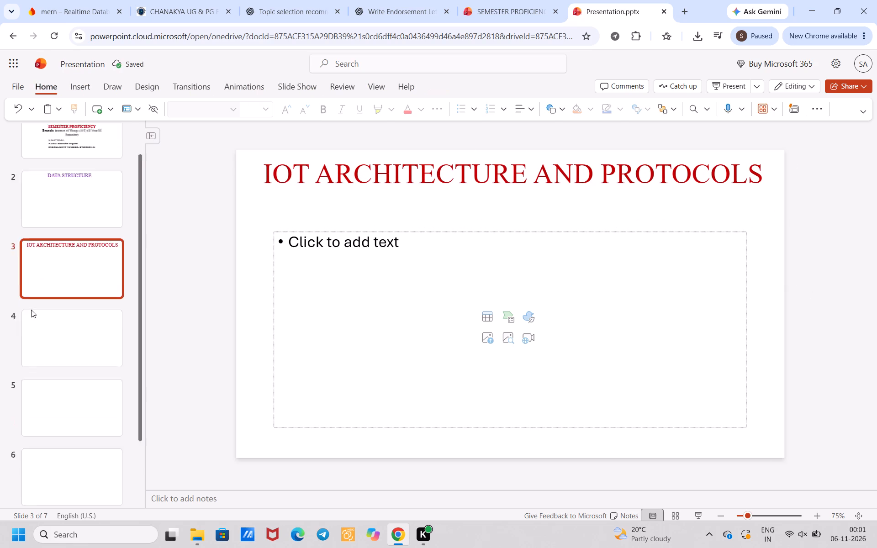
{"action": "scroll", "coordinate": [31, 310], "scroll_direction": "down", "scroll_amount": 2}
{"action": "left_click", "coordinate": [66, 225]}
{"action": "left_click", "coordinate": [71, 248]}
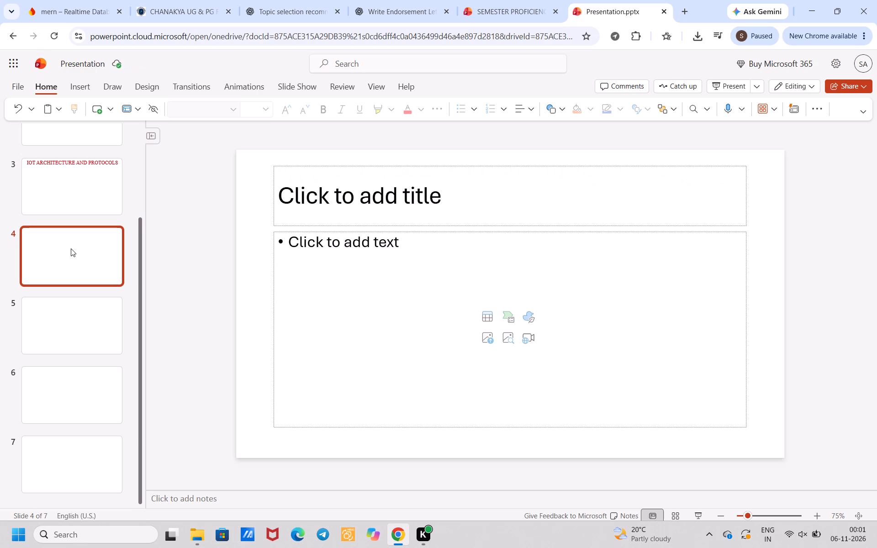
{"action": "left_click", "coordinate": [483, 0]}
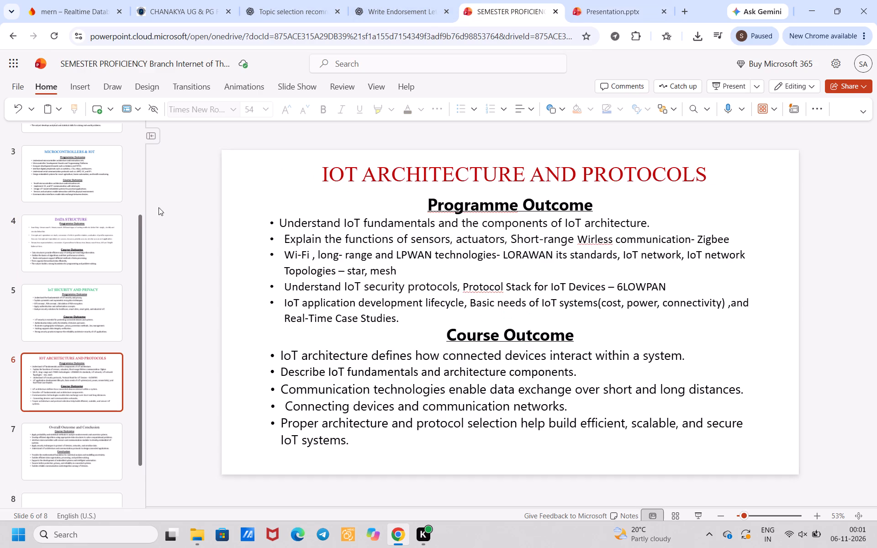
{"action": "scroll", "coordinate": [80, 169], "scroll_direction": "up", "scroll_amount": 1}
{"action": "left_click", "coordinate": [80, 205]}
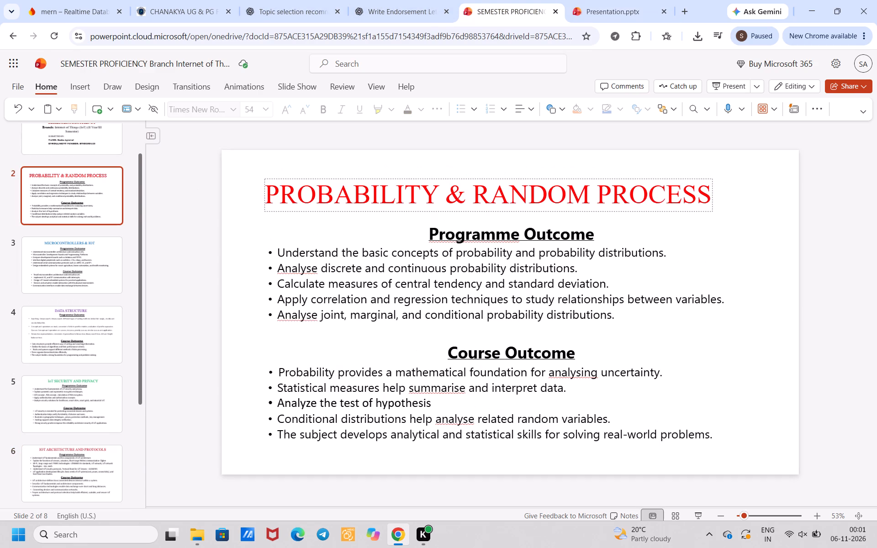
{"action": "left_click", "coordinate": [296, 196]}
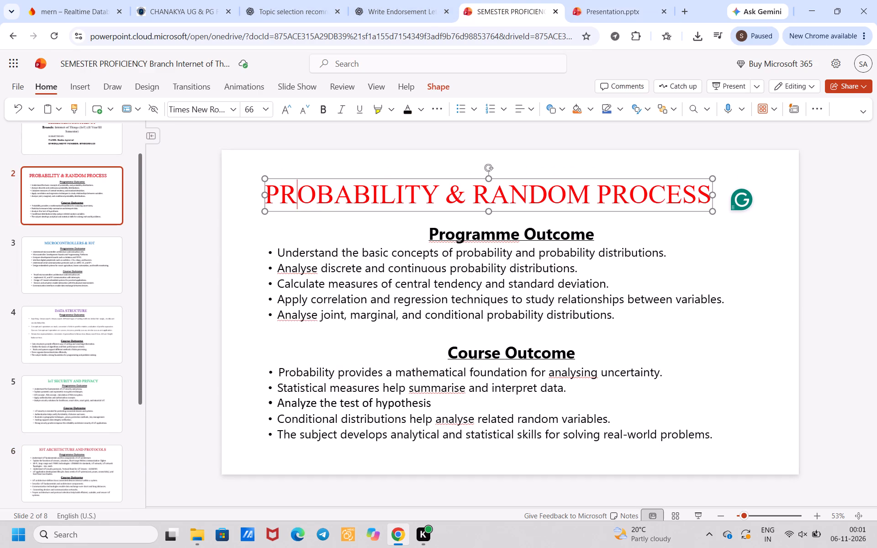
{"action": "left_click_drag", "start_coordinate": [708, 199], "coordinate": [273, 201]}
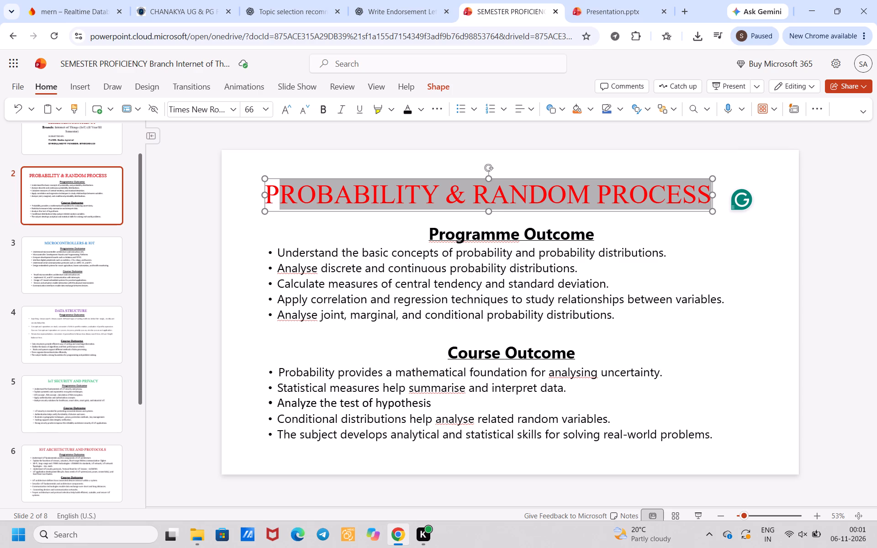
{"action": "left_click_drag", "start_coordinate": [273, 201], "coordinate": [267, 200]}
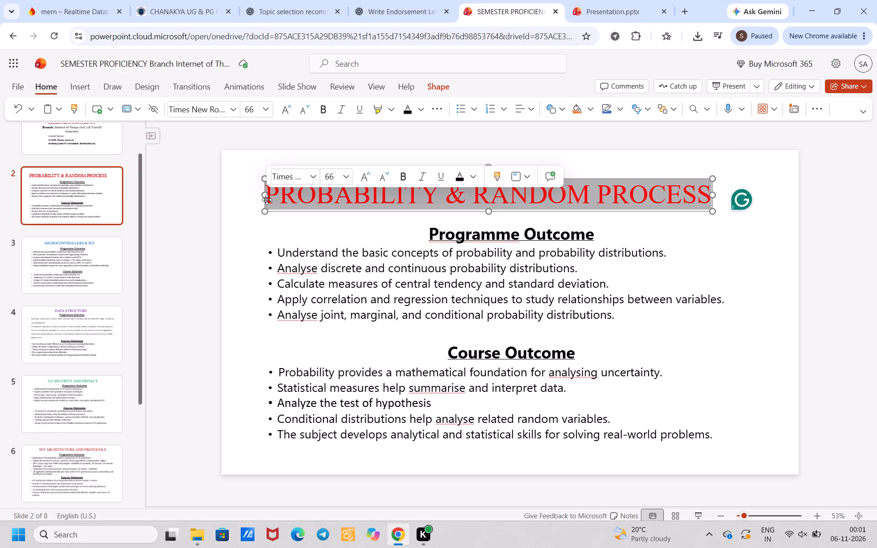
{"action": "key", "text": "ctrl+c"}
{"action": "left_click", "coordinate": [187, 229]}
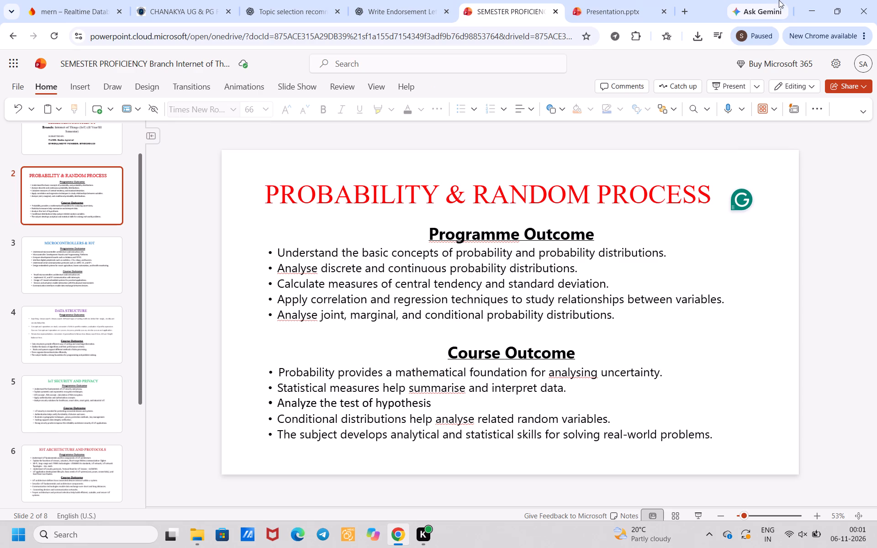
{"action": "left_click", "coordinate": [636, 5]}
{"action": "left_click", "coordinate": [438, 172]}
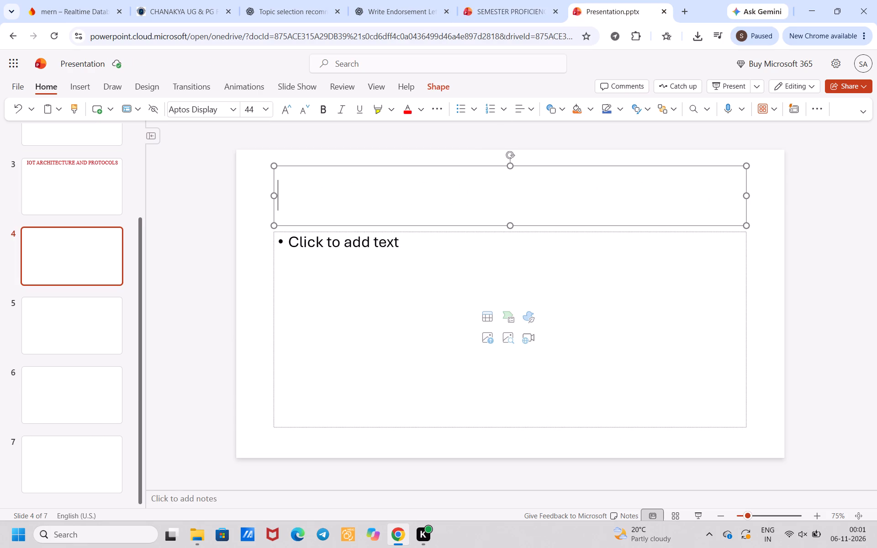
{"action": "key", "text": "ctrl+v"}
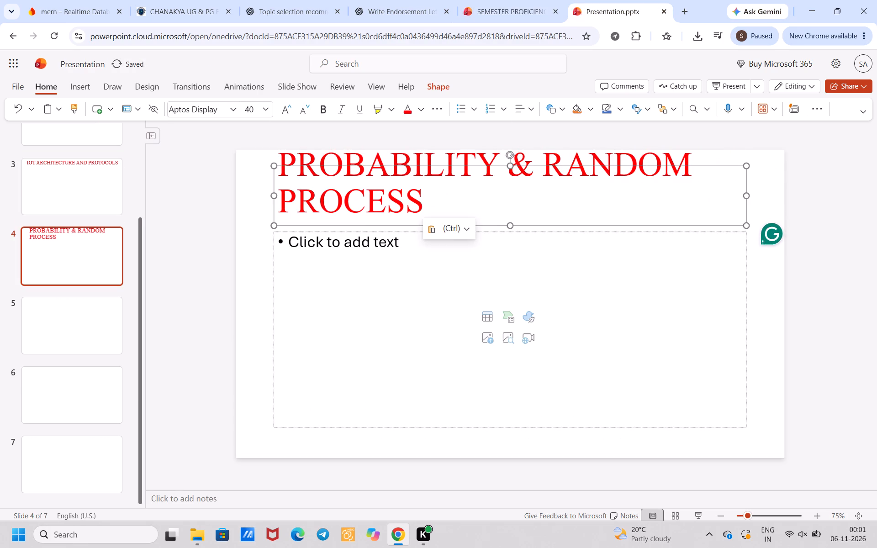
Widen slide 4's title box to about 14.25" so the title fits on one line, and shift it toward the slide's upper-left corner.
{"action": "left_click_drag", "start_coordinate": [748, 197], "coordinate": [801, 176]}
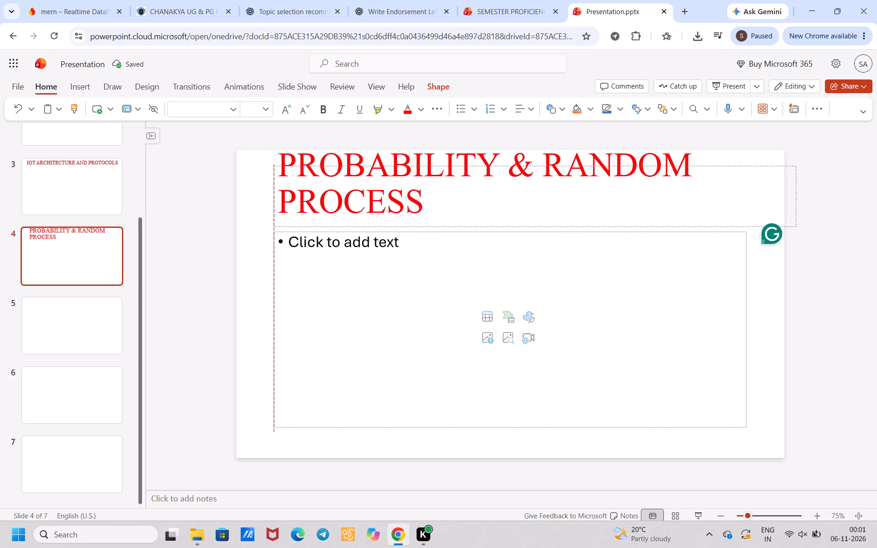
{"action": "left_click_drag", "start_coordinate": [801, 176], "coordinate": [862, 158]}
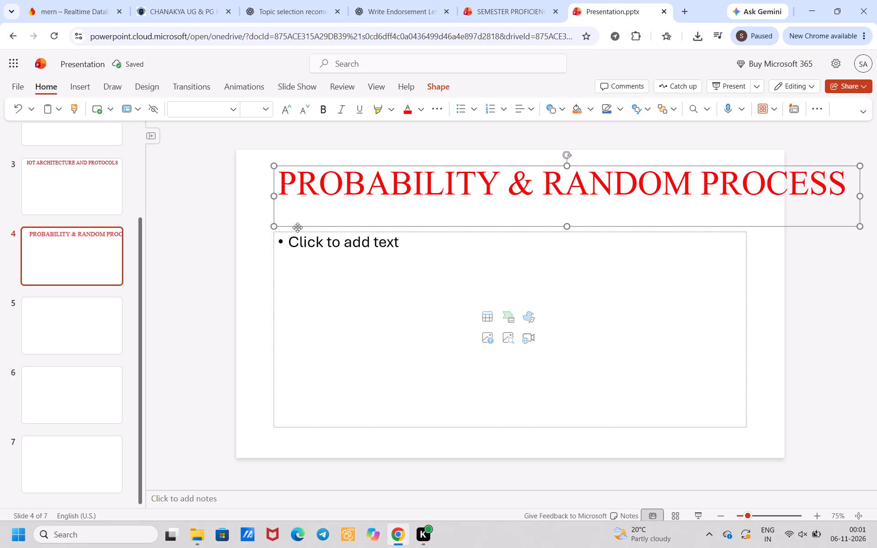
{"action": "left_click_drag", "start_coordinate": [298, 227], "coordinate": [270, 221]}
Set the font size of slide 4's whole title, "PROBABILITY & RANDOM PROCESS", to 48.
{"action": "left_click_drag", "start_coordinate": [256, 186], "coordinate": [661, 190]}
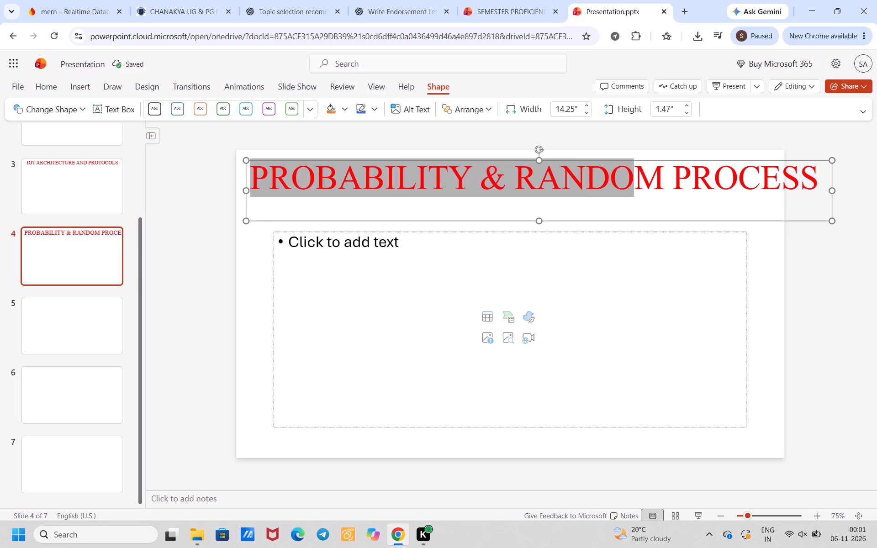
{"action": "left_click_drag", "start_coordinate": [661, 190], "coordinate": [876, 208]}
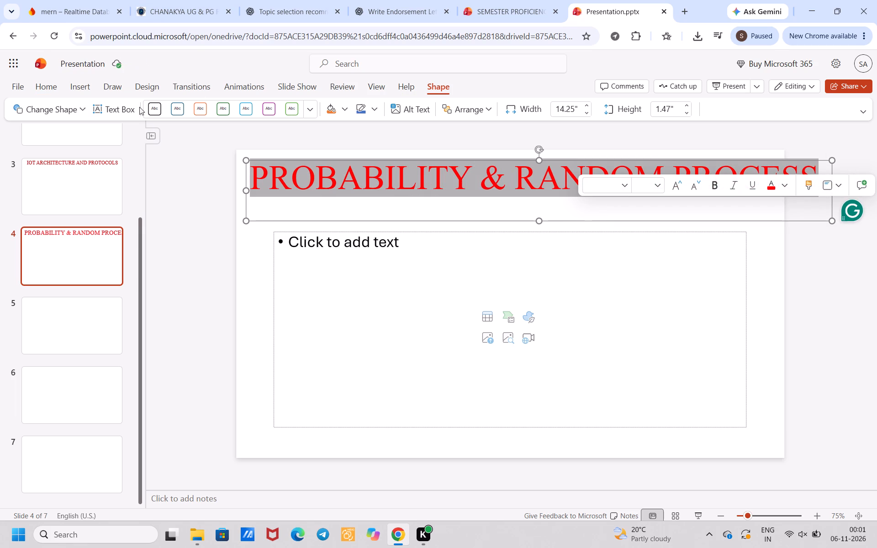
{"action": "left_click", "coordinate": [23, 90]}
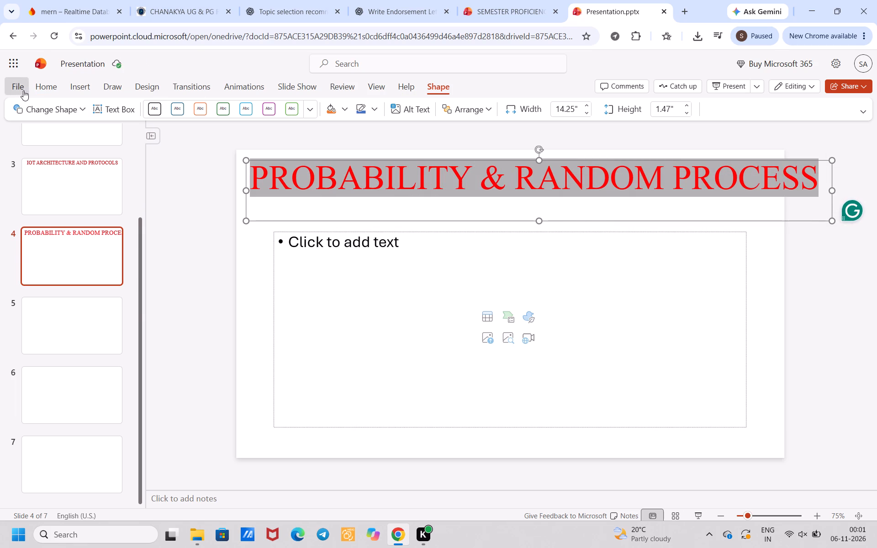
{"action": "left_click", "coordinate": [39, 90]}
{"action": "left_click", "coordinate": [48, 84]}
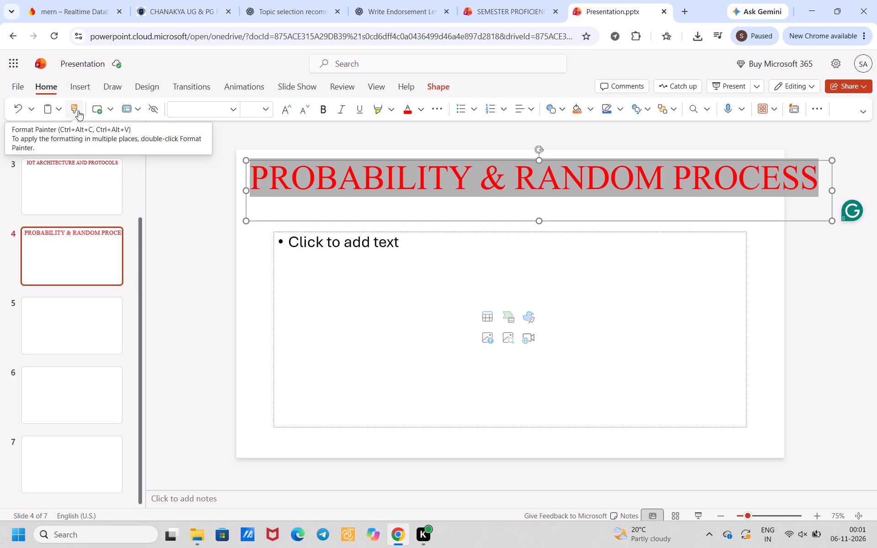
{"action": "left_click", "coordinate": [61, 100]}
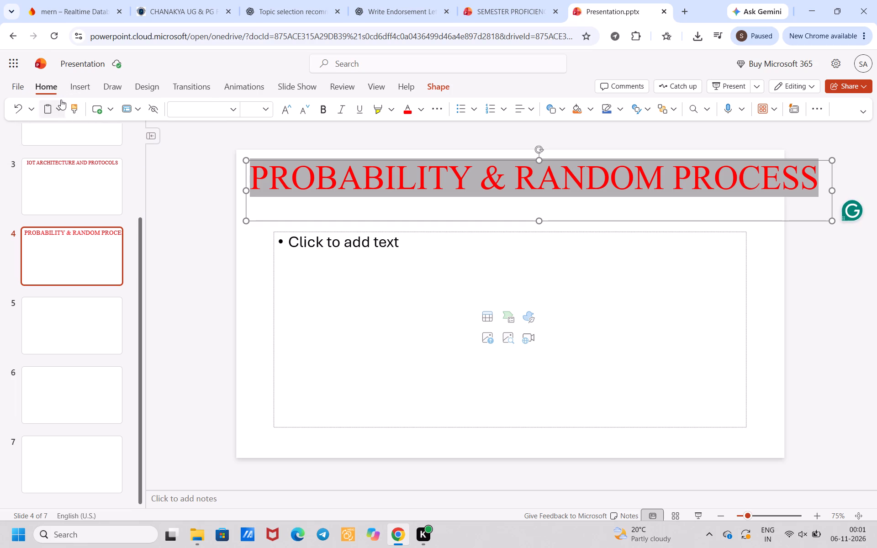
{"action": "left_click", "coordinate": [61, 100]}
{"action": "left_click", "coordinate": [78, 91]}
{"action": "left_click", "coordinate": [44, 93]}
{"action": "left_click", "coordinate": [32, 108]}
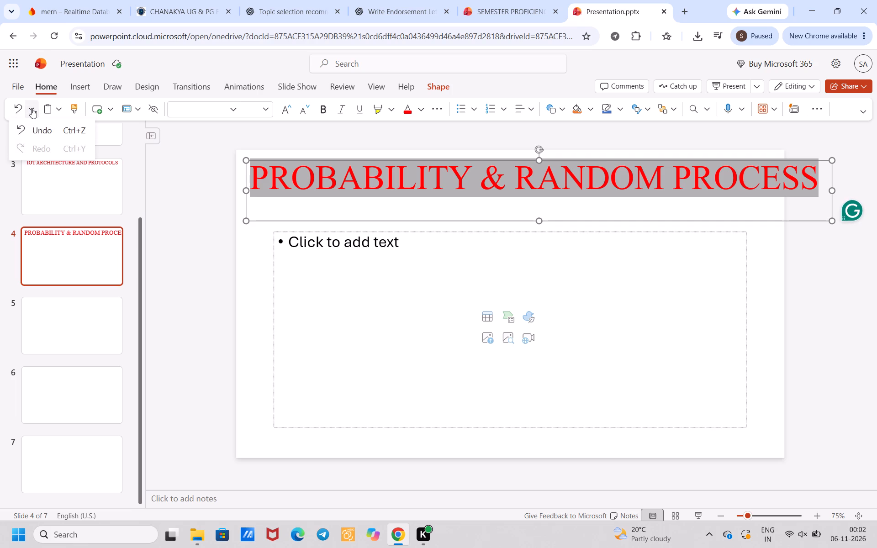
{"action": "left_click", "coordinate": [32, 108]}
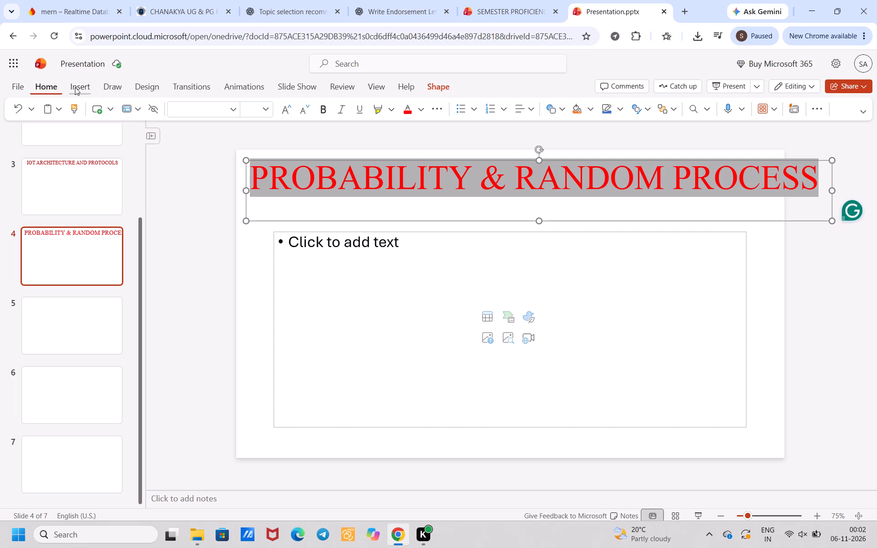
{"action": "left_click", "coordinate": [82, 87]}
{"action": "left_click", "coordinate": [48, 90]}
{"action": "left_click", "coordinate": [16, 86]}
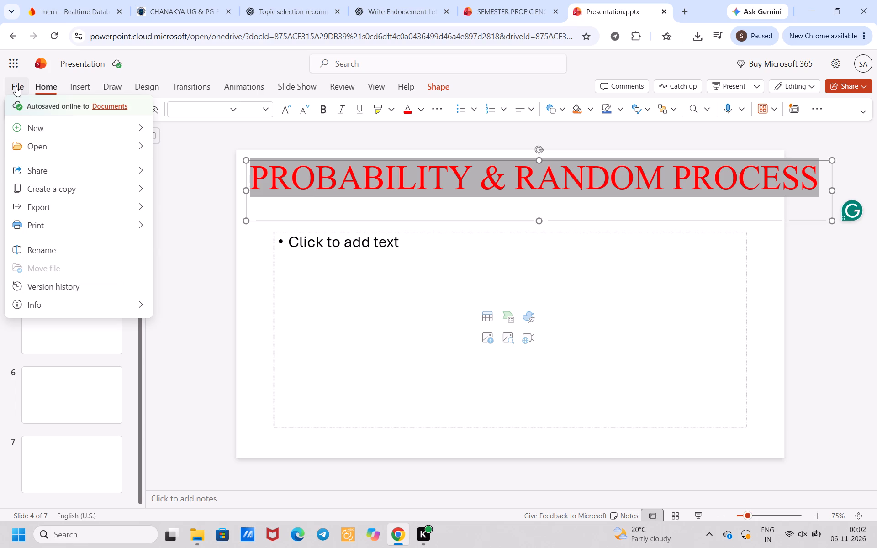
{"action": "left_click", "coordinate": [39, 86]}
{"action": "left_click", "coordinate": [99, 82]}
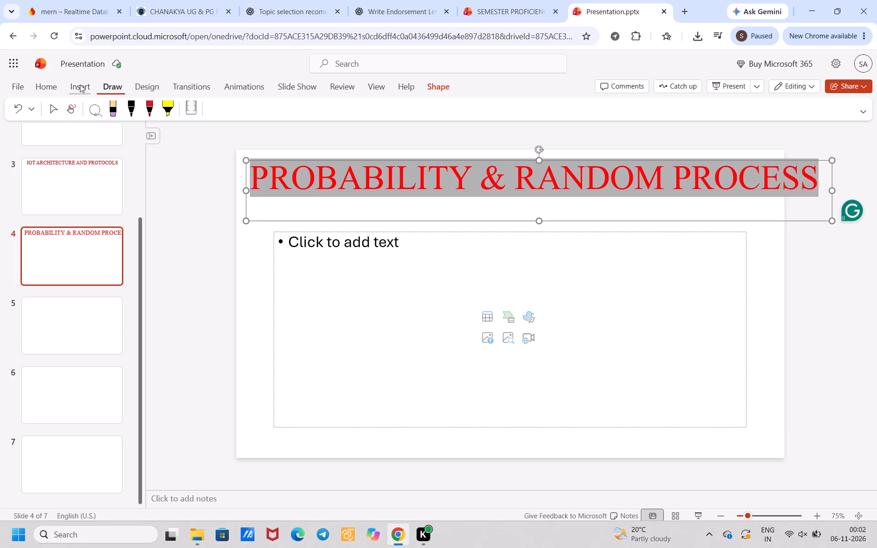
{"action": "left_click", "coordinate": [80, 84]}
{"action": "left_click", "coordinate": [35, 84]}
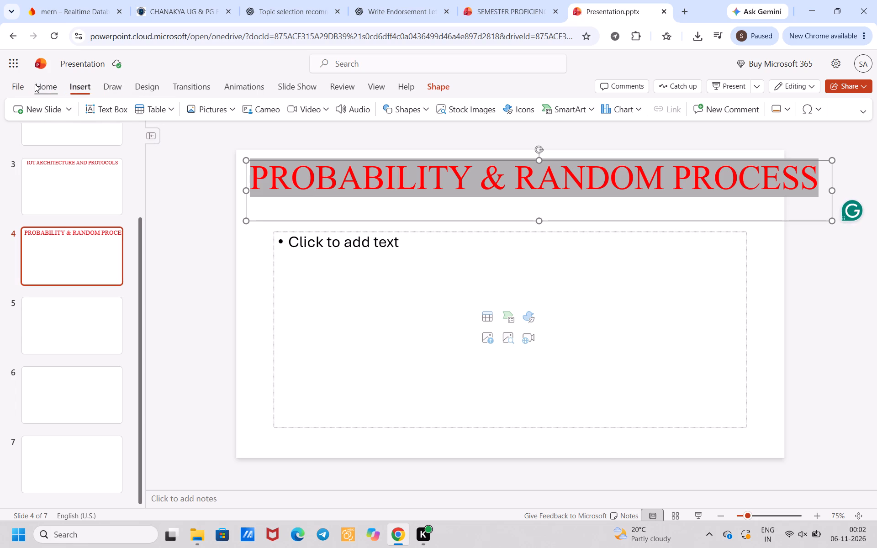
{"action": "right_click", "coordinate": [657, 187]}
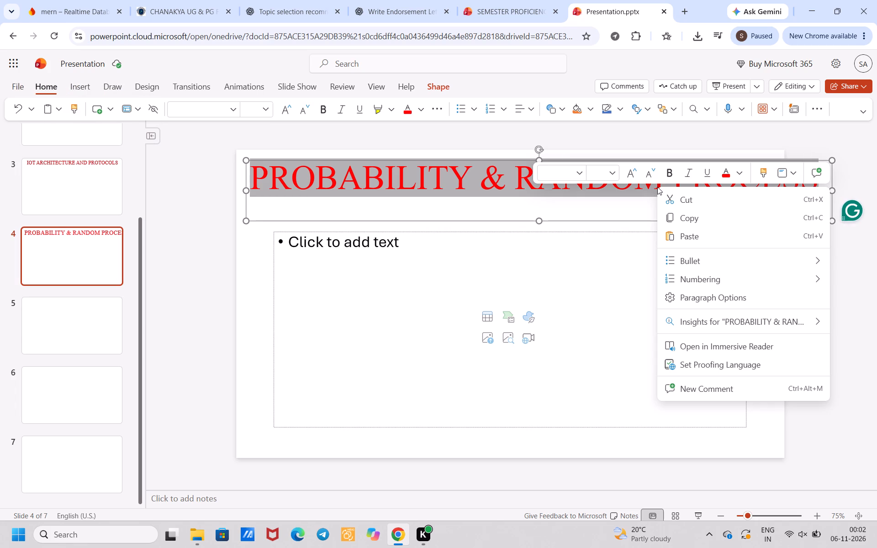
{"action": "left_click", "coordinate": [609, 173]}
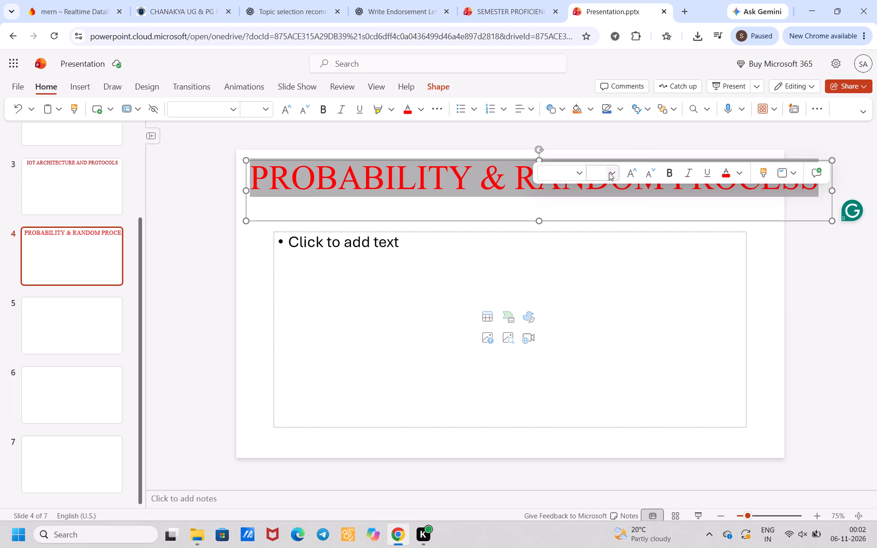
{"action": "left_click", "coordinate": [640, 307]}
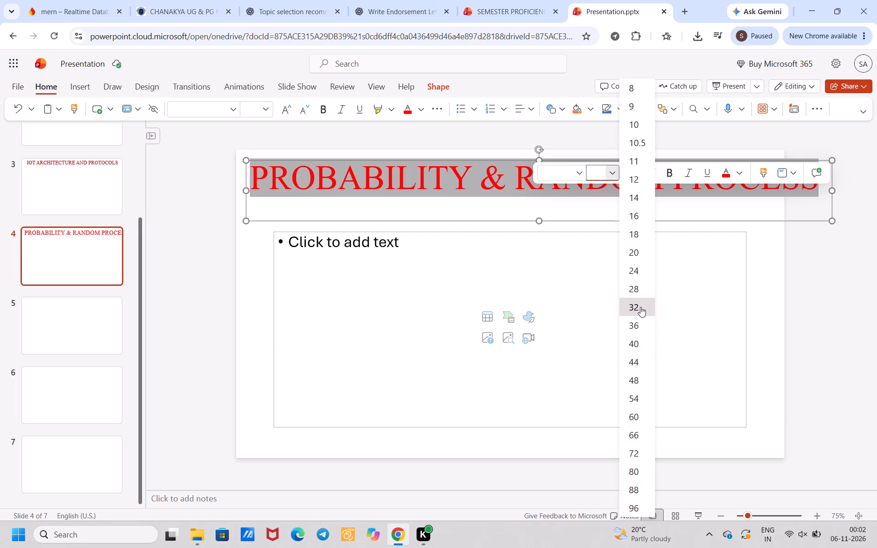
{"action": "left_click", "coordinate": [618, 171]}
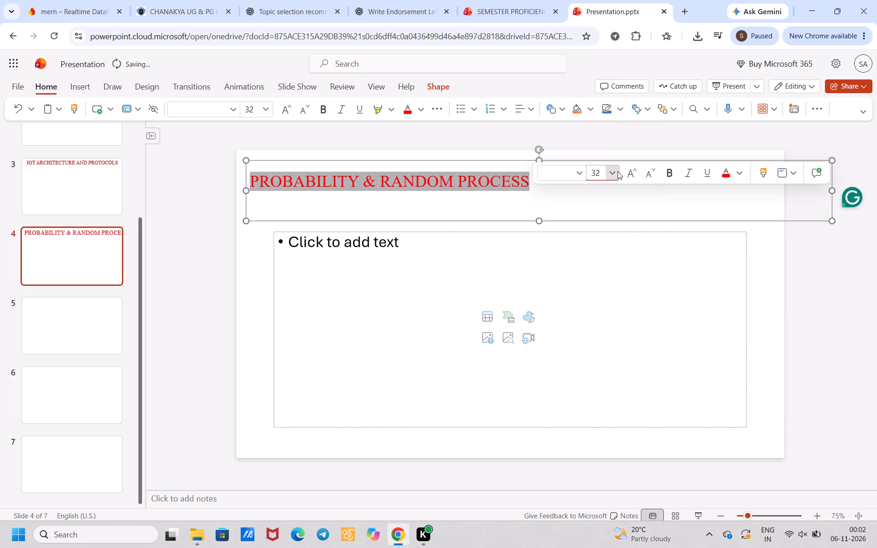
{"action": "left_click", "coordinate": [634, 378]}
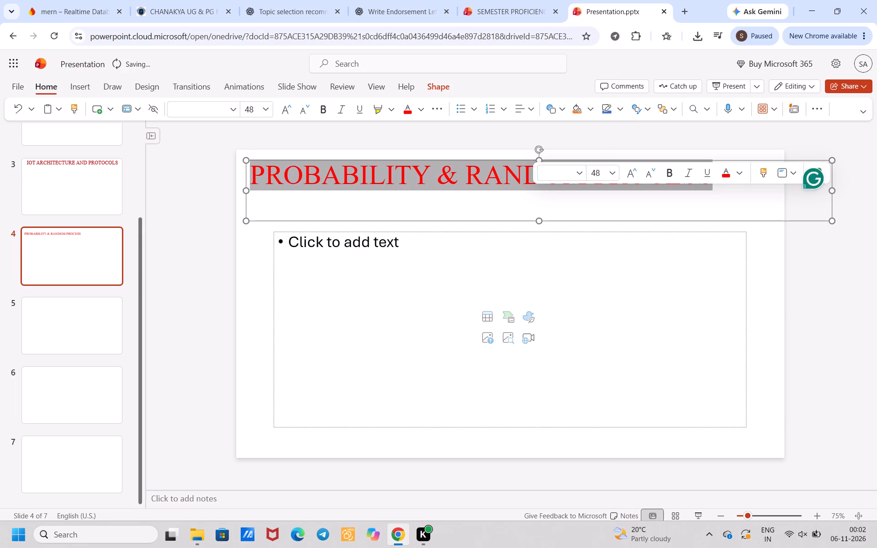
{"action": "left_click", "coordinate": [802, 368]}
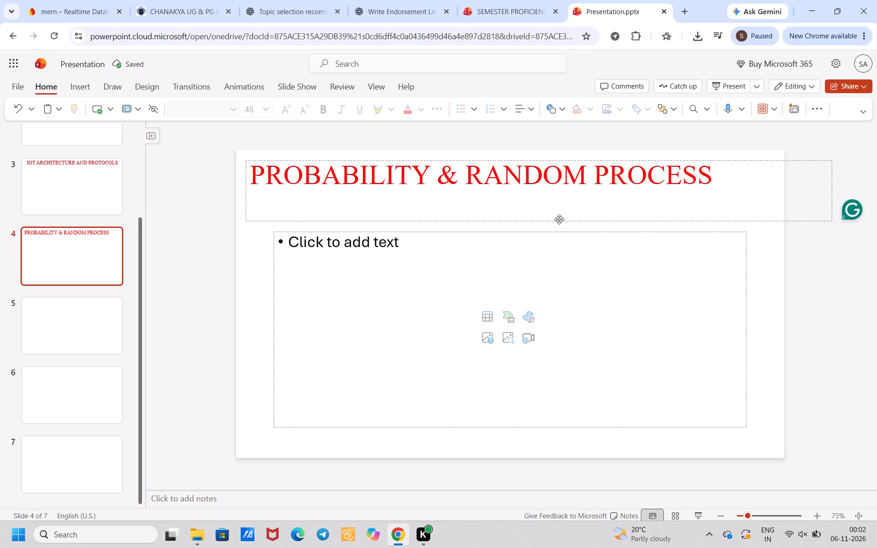
Shift slide 4's title box slightly rightward so its text is roughly centred near the slide's top edge, and compare it with slide 3.
{"action": "left_click_drag", "start_coordinate": [559, 219], "coordinate": [590, 218]}
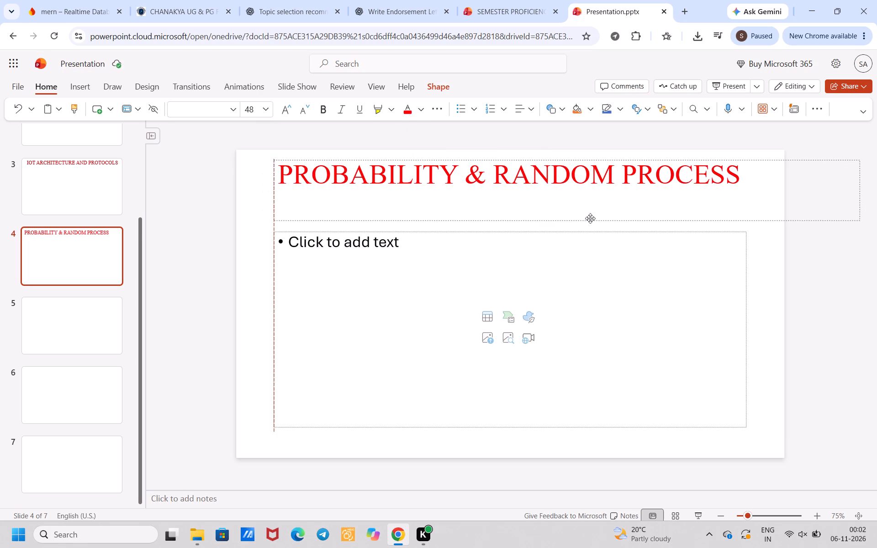
{"action": "left_click_drag", "start_coordinate": [590, 218], "coordinate": [591, 218]}
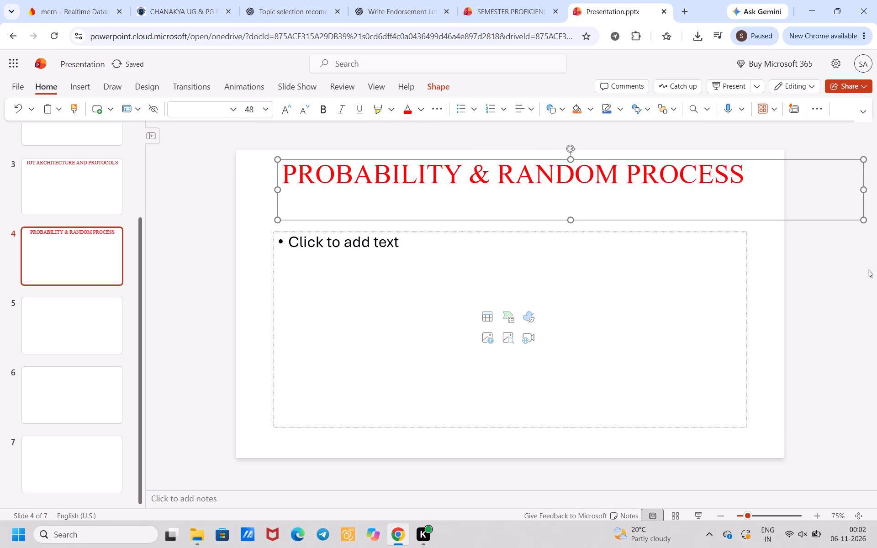
{"action": "left_click", "coordinate": [827, 273]}
{"action": "scroll", "coordinate": [106, 283], "scroll_direction": "down", "scroll_amount": 1}
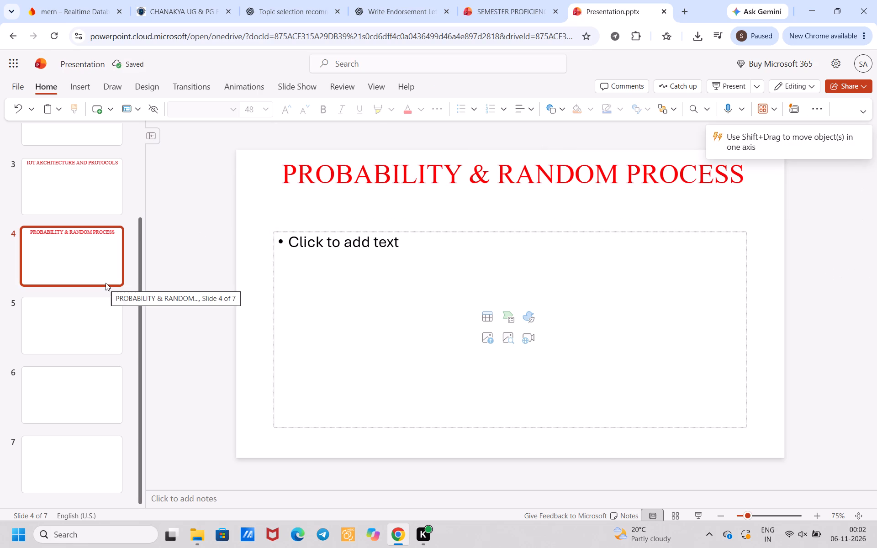
{"action": "left_click", "coordinate": [98, 162]}
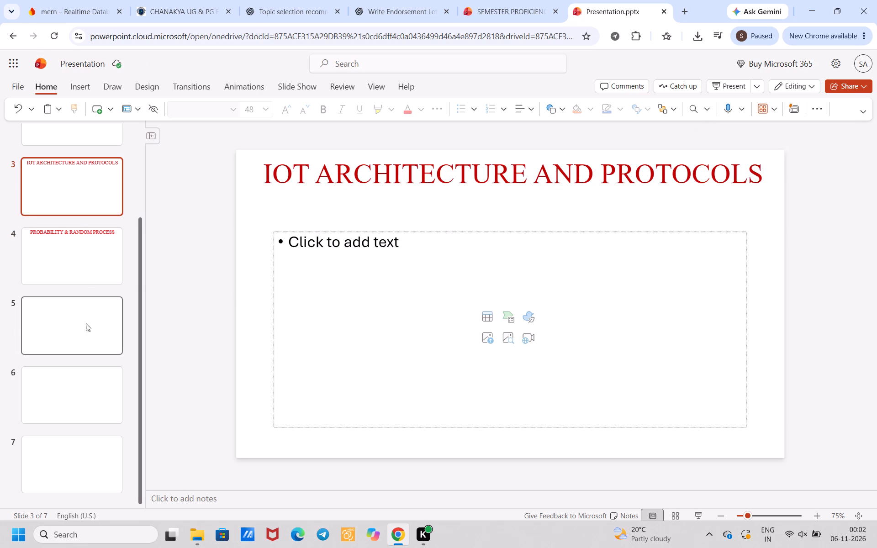
Open slide 5 in Presentation.pptx as the paste target and switch to the SEMESTER PROFICIENCY presentation.
{"action": "left_click", "coordinate": [83, 328]}
{"action": "left_click", "coordinate": [475, 0]}
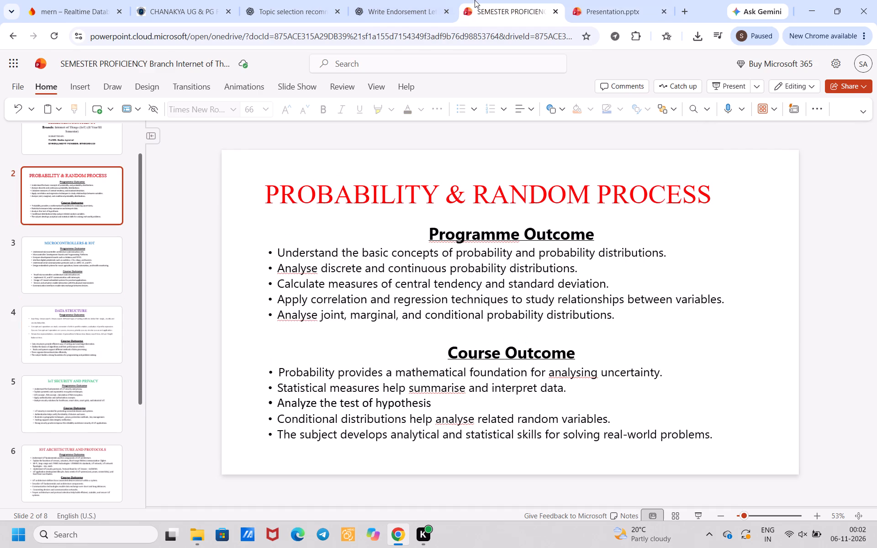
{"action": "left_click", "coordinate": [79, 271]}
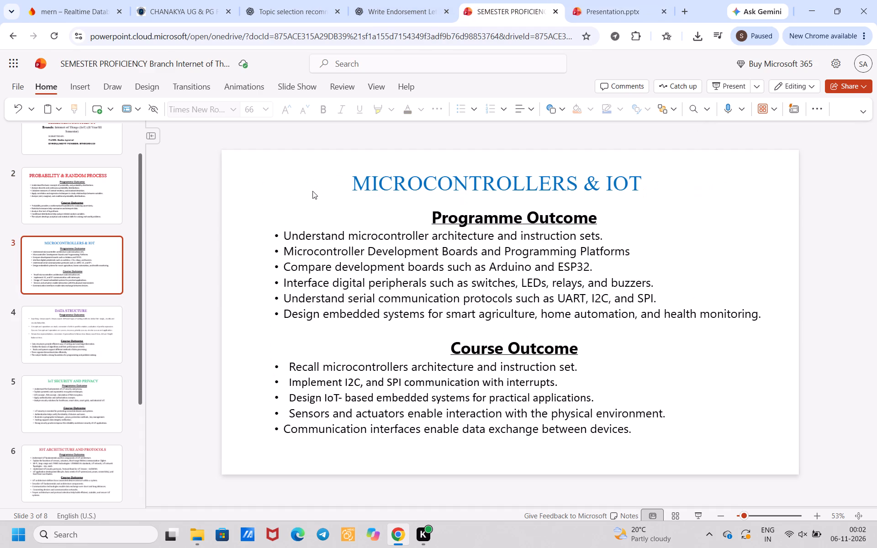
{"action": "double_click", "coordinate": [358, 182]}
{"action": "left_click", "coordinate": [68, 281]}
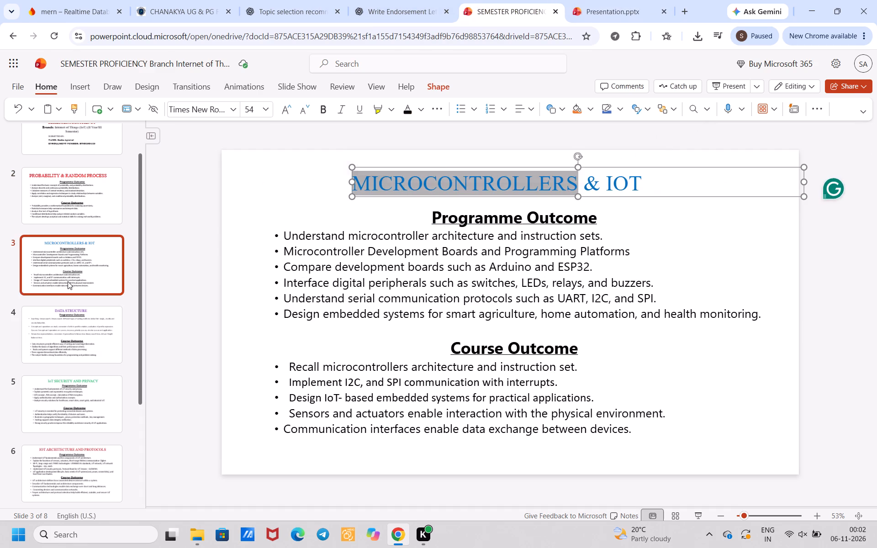
Copy the title "IoT SECURITY AND PRIVACY" from slide 5 of the SEMESTER PROFICIENCY presentation into the title of slide 5 in Presentation.pptx.
{"action": "scroll", "coordinate": [76, 334], "scroll_direction": "down", "scroll_amount": 3}
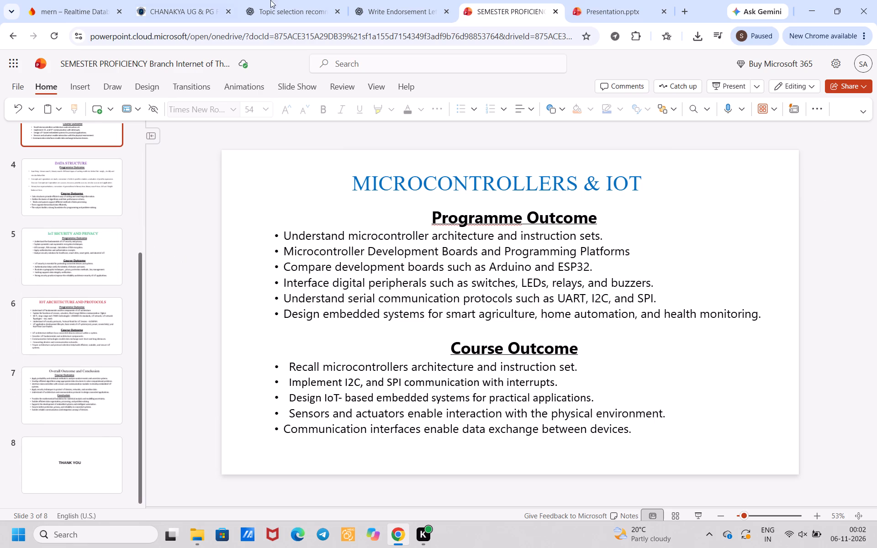
{"action": "left_click", "coordinate": [83, 318]}
{"action": "left_click", "coordinate": [91, 250]}
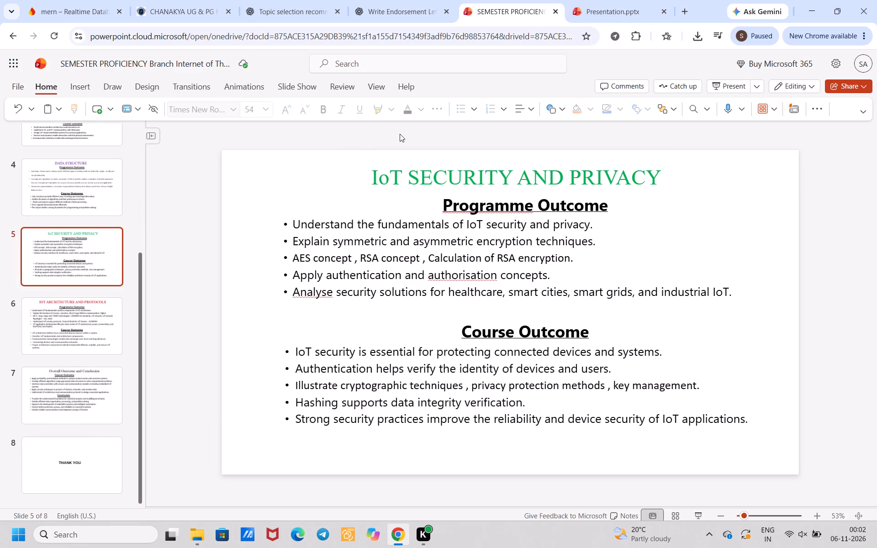
{"action": "left_click", "coordinate": [370, 173]}
{"action": "left_click", "coordinate": [376, 177]}
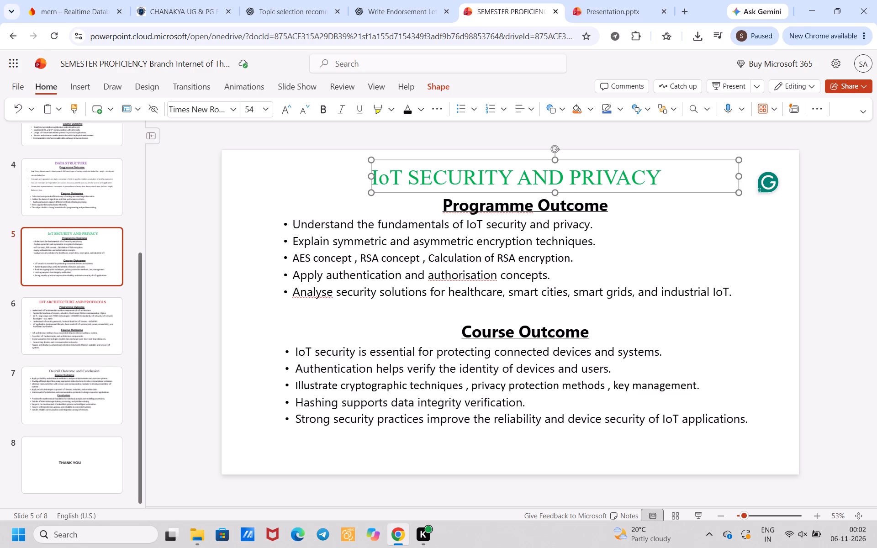
{"action": "left_click_drag", "start_coordinate": [375, 171], "coordinate": [603, 163]}
{"action": "left_click", "coordinate": [603, 163]}
{"action": "left_click_drag", "start_coordinate": [661, 174], "coordinate": [370, 188]}
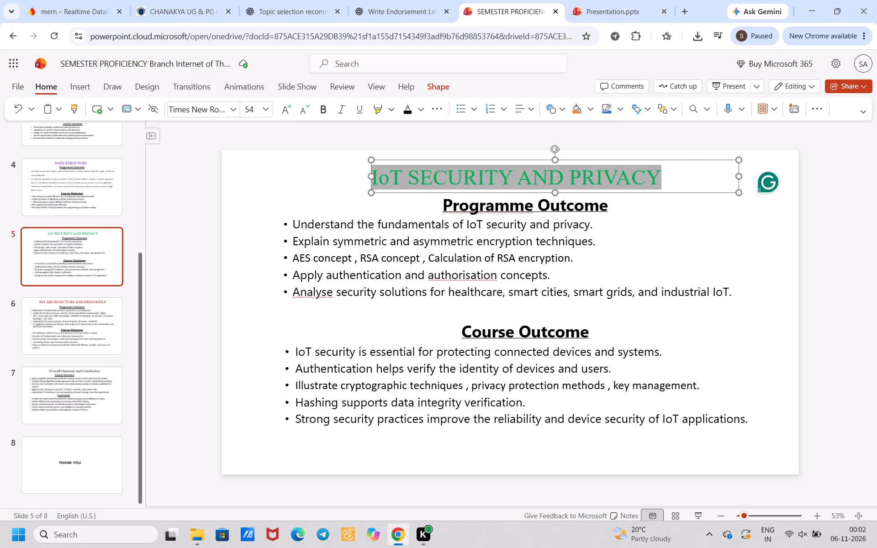
{"action": "left_click_drag", "start_coordinate": [370, 188], "coordinate": [370, 188]}
{"action": "key", "text": "ctrl+c"}
{"action": "left_click", "coordinate": [199, 219]}
{"action": "left_click", "coordinate": [610, 0]}
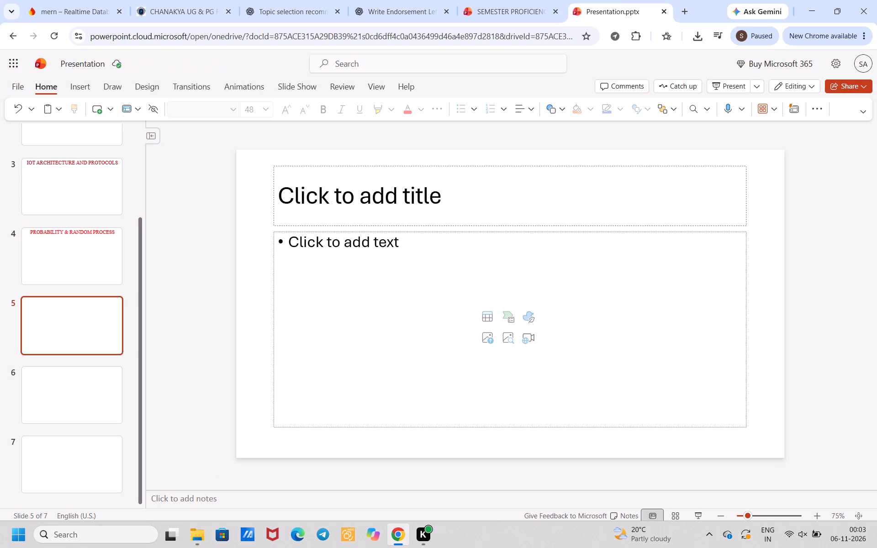
{"action": "left_click", "coordinate": [449, 186]}
{"action": "key", "text": "ctrl+v"}
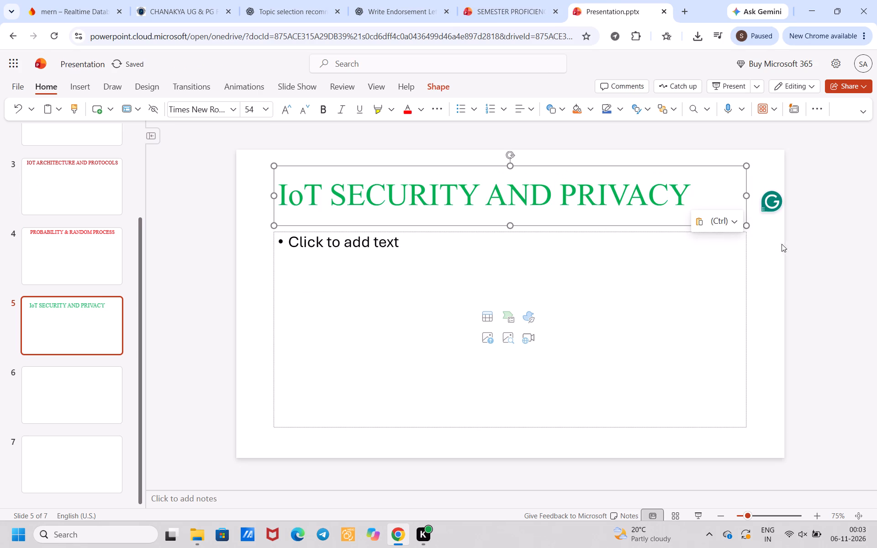
{"action": "left_click", "coordinate": [794, 245]}
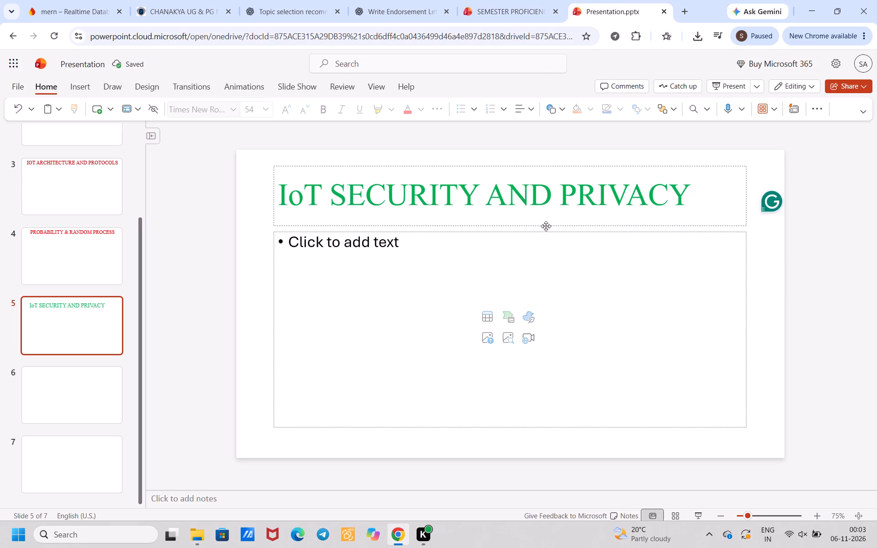
Move slide 5's title box up to the slide's top edge and slightly rightward so "IoT SECURITY AND PRIVACY" is roughly centred.
{"action": "left_click_drag", "start_coordinate": [547, 224], "coordinate": [602, 209]}
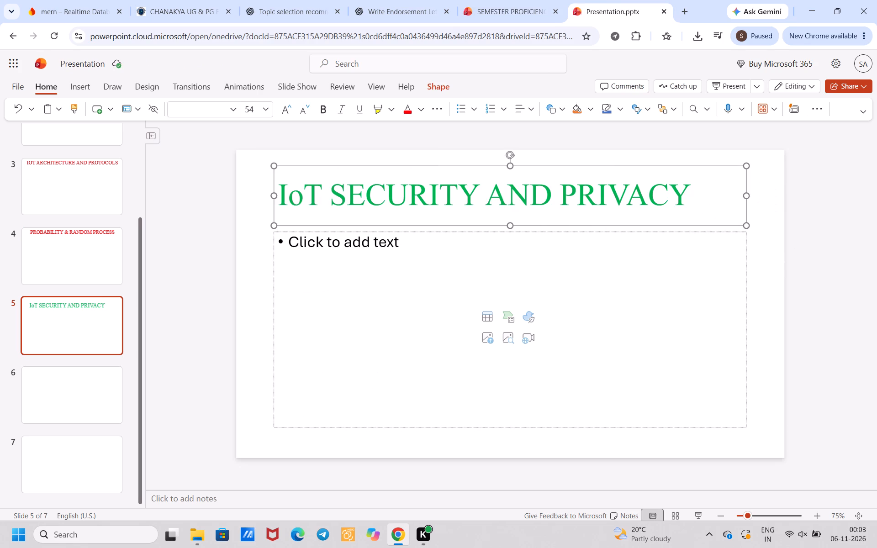
{"action": "left_click_drag", "start_coordinate": [602, 209], "coordinate": [615, 201]}
{"action": "left_click_drag", "start_coordinate": [583, 227], "coordinate": [602, 216]}
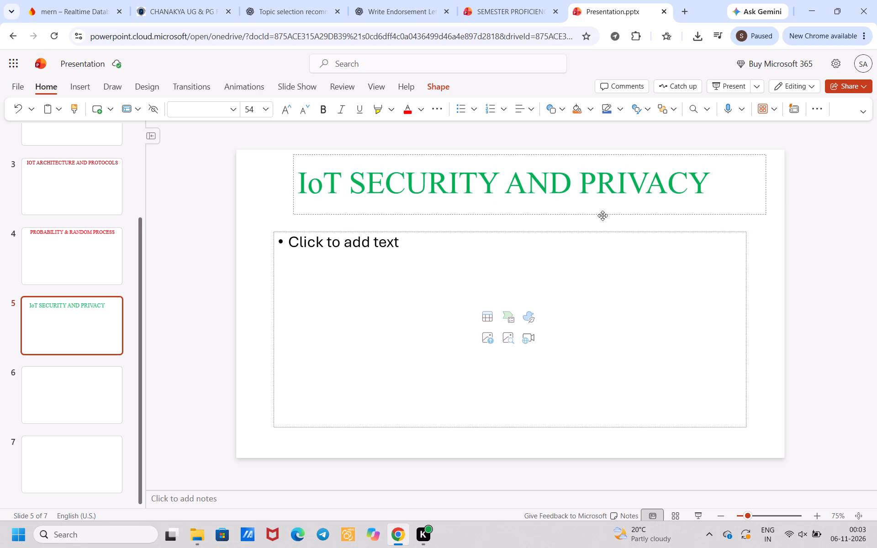
{"action": "left_click_drag", "start_coordinate": [602, 216], "coordinate": [602, 212]}
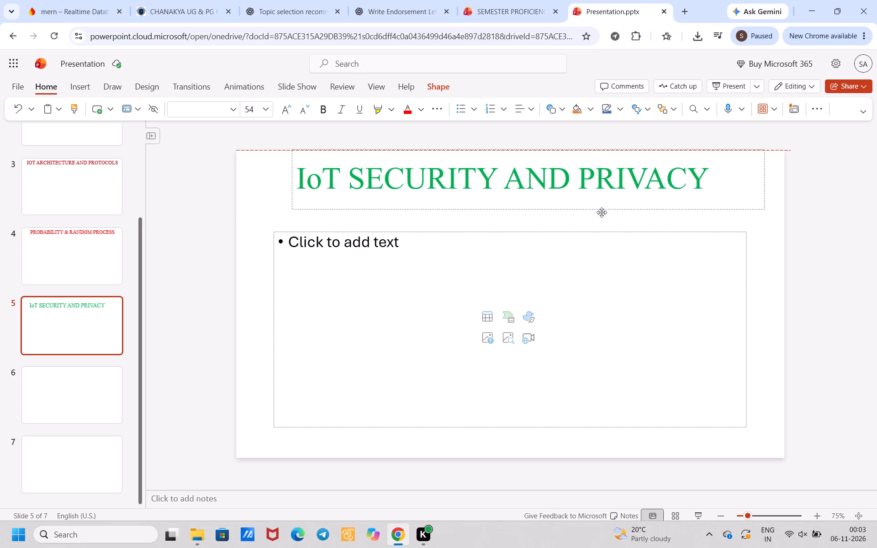
{"action": "left_click_drag", "start_coordinate": [602, 212], "coordinate": [602, 210]}
{"action": "left_click", "coordinate": [803, 251]}
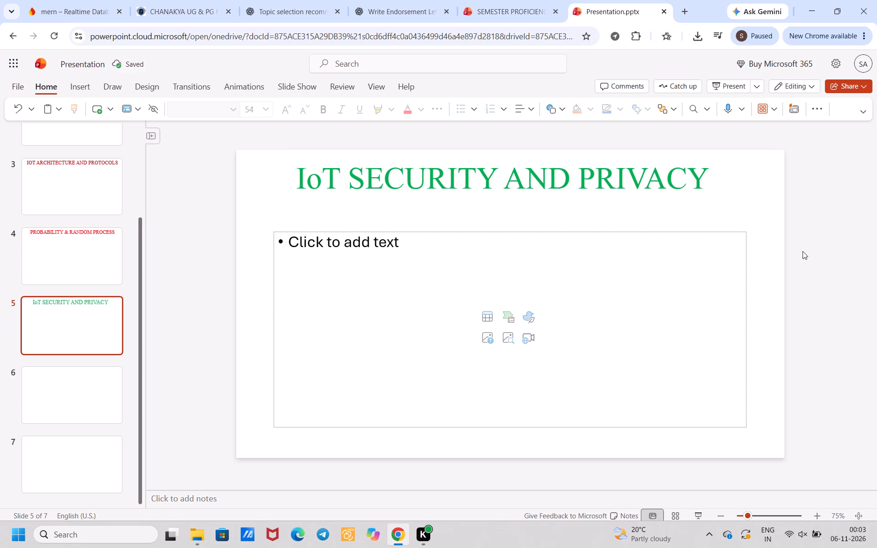
Copy the title "MICROCONTROLLERS & IOT" from slide 3 of the SEMESTER PROFICIENCY presentation into the title of slide 6 in Presentation.pptx.
{"action": "scroll", "coordinate": [53, 287], "scroll_direction": "down", "scroll_amount": 4}
{"action": "left_click", "coordinate": [58, 379]}
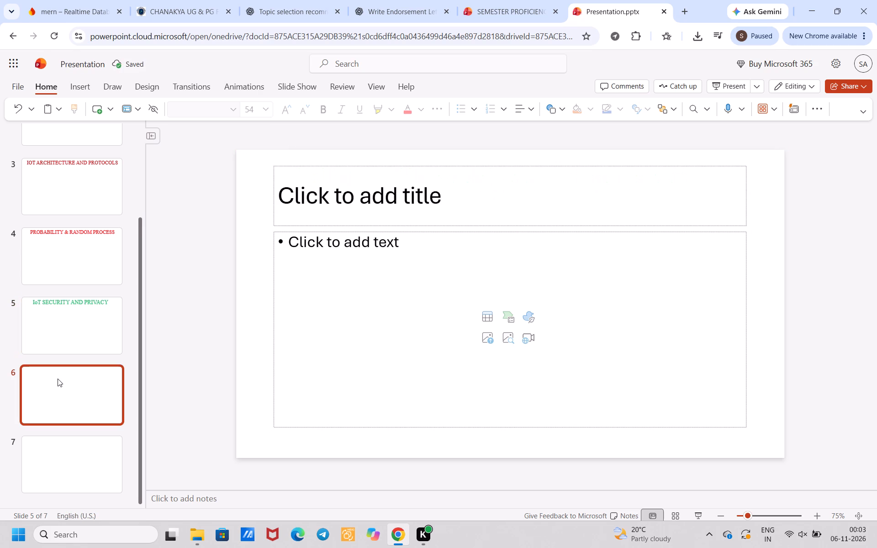
{"action": "scroll", "coordinate": [89, 203], "scroll_direction": "down", "scroll_amount": 1}
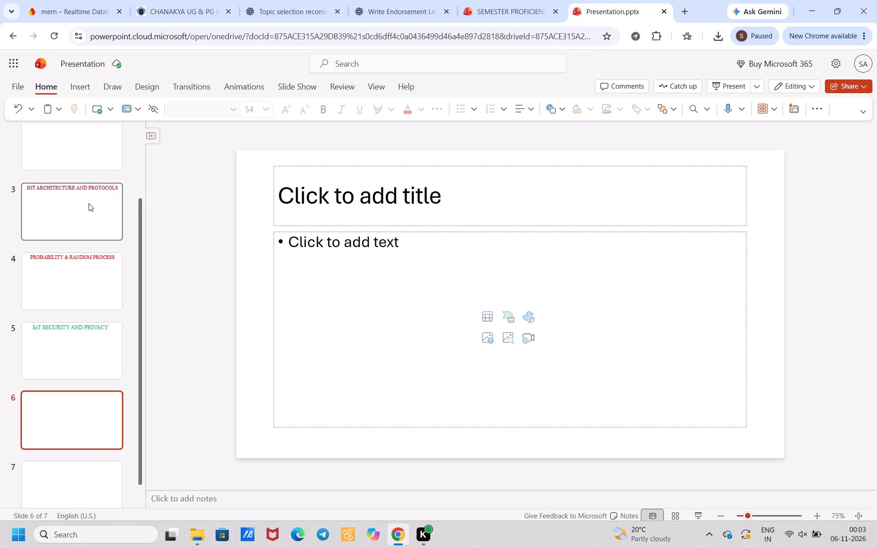
{"action": "scroll", "coordinate": [89, 203], "scroll_direction": "down", "scroll_amount": 1}
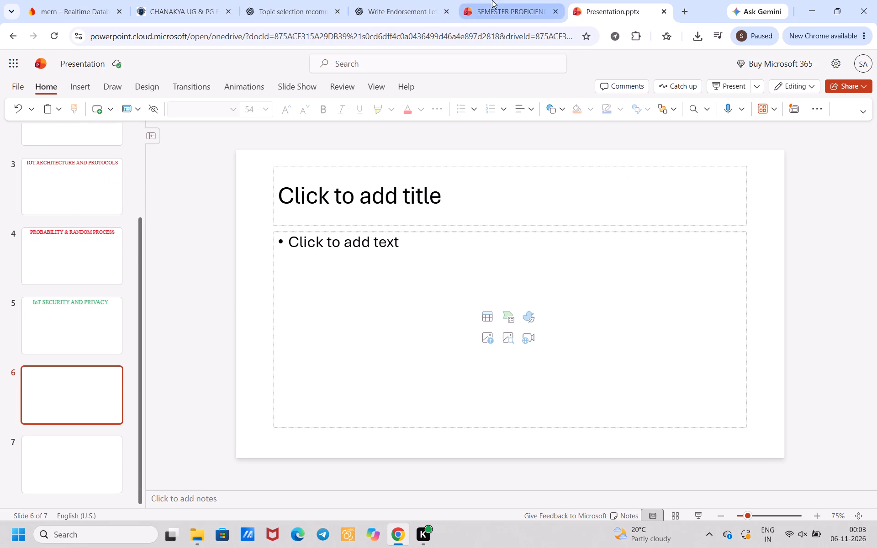
{"action": "left_click", "coordinate": [492, 0]}
{"action": "scroll", "coordinate": [65, 187], "scroll_direction": "up", "scroll_amount": 2}
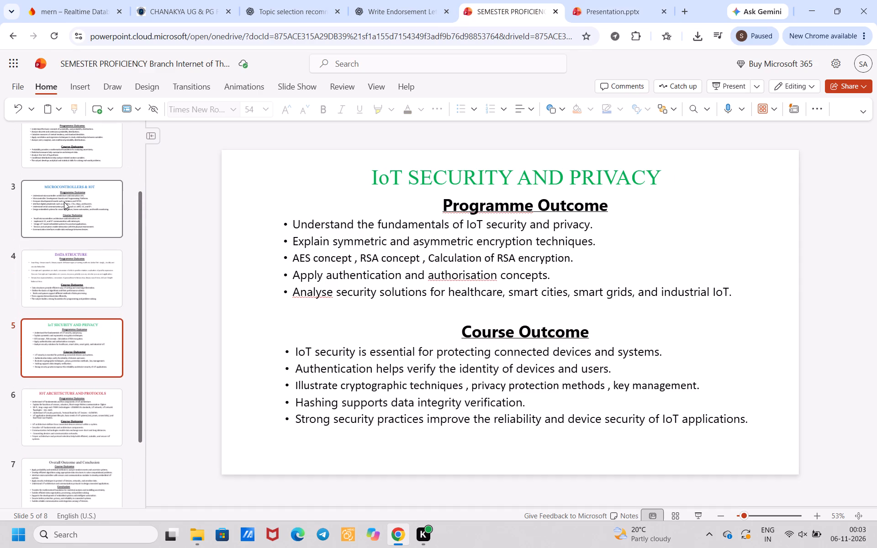
{"action": "left_click", "coordinate": [64, 202]}
{"action": "left_click", "coordinate": [553, 197]}
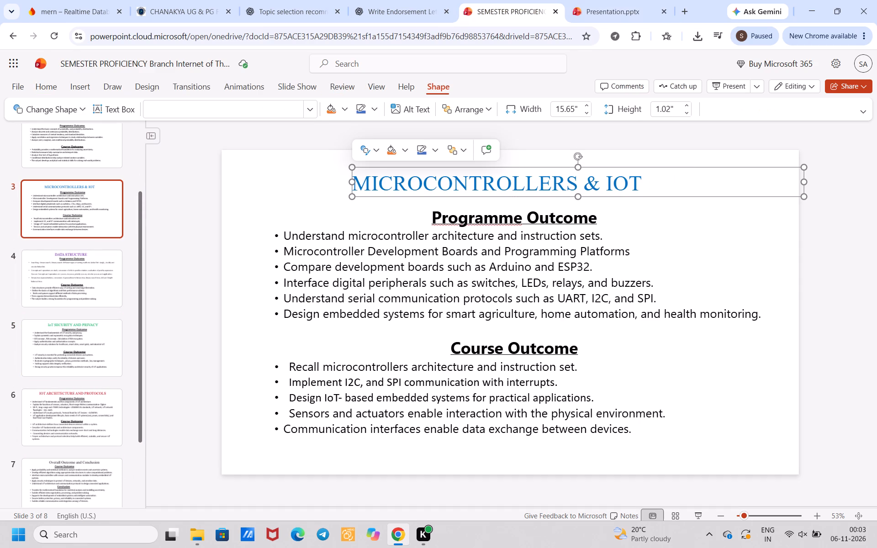
{"action": "double_click", "coordinate": [637, 185]}
{"action": "left_click_drag", "start_coordinate": [640, 184], "coordinate": [348, 196]}
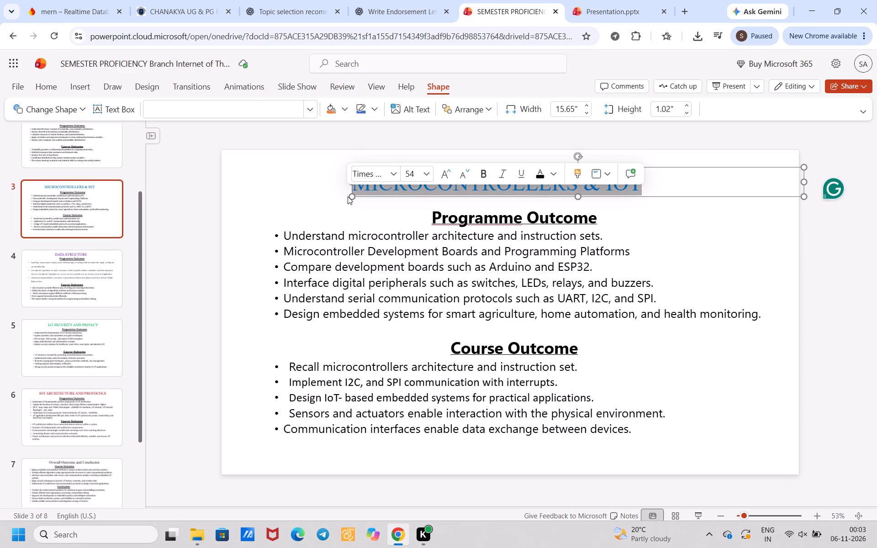
{"action": "key", "text": "ctrl+c"}
{"action": "left_click", "coordinate": [202, 240]}
{"action": "left_click", "coordinate": [618, 0]}
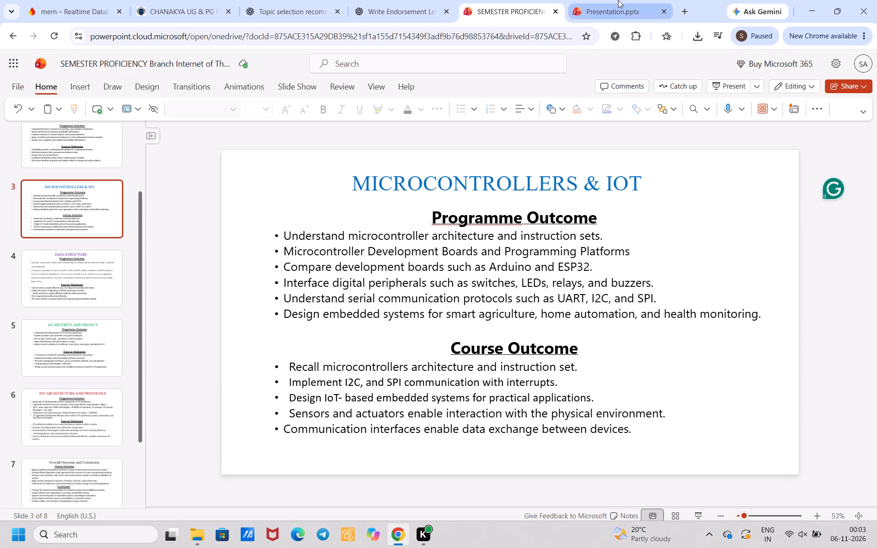
{"action": "left_click", "coordinate": [517, 179]}
{"action": "key", "text": "ctrl+v"}
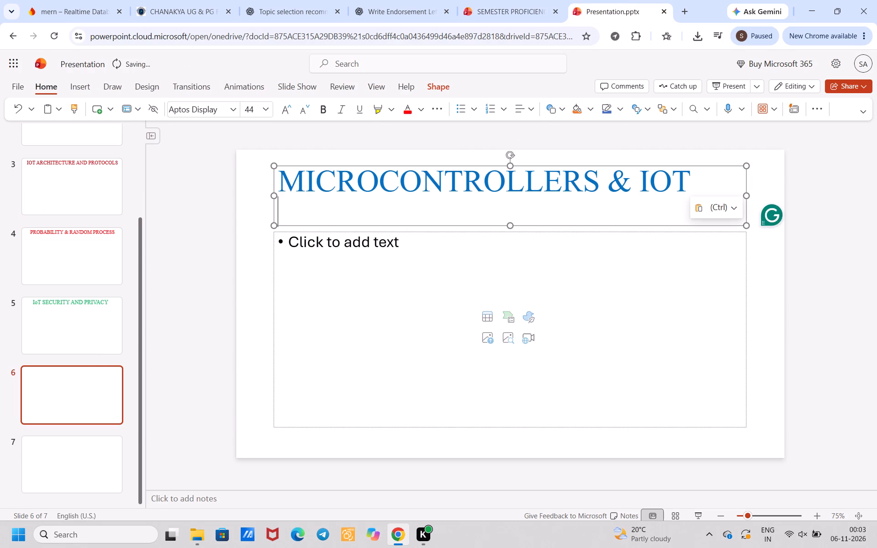
{"action": "left_click", "coordinate": [815, 269]}
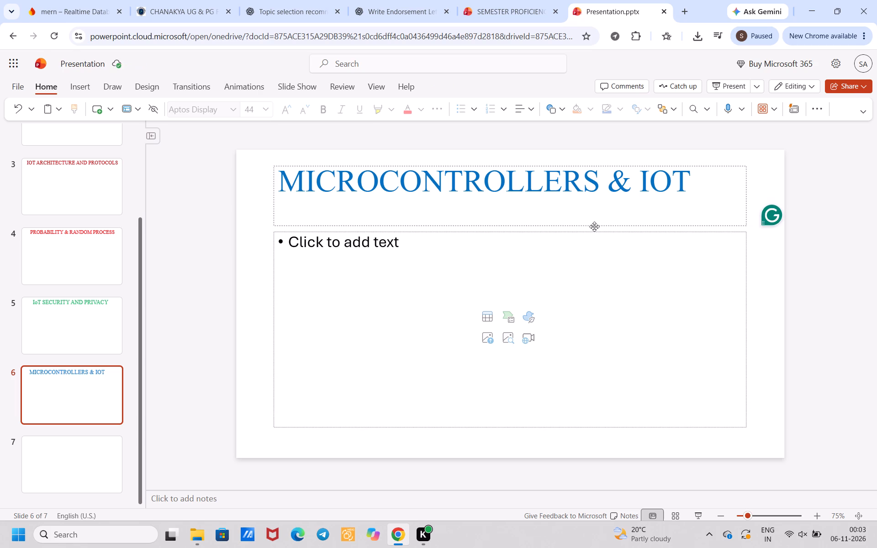
Shift slide 6's title box slightly up and rightward so "MICROCONTROLLERS & IOT" is roughly centred near the slide's top edge.
{"action": "left_click_drag", "start_coordinate": [594, 227], "coordinate": [606, 222]}
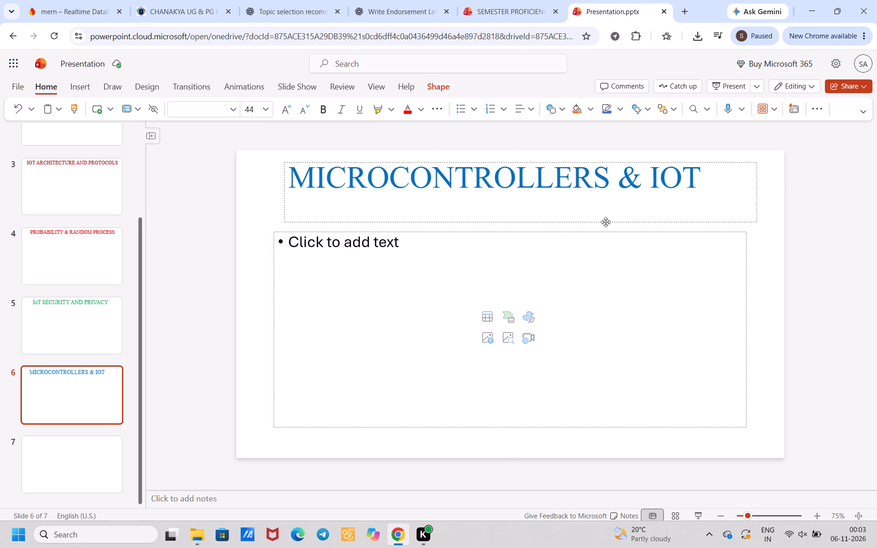
{"action": "left_click_drag", "start_coordinate": [606, 222], "coordinate": [610, 221]}
{"action": "left_click", "coordinate": [827, 287]}
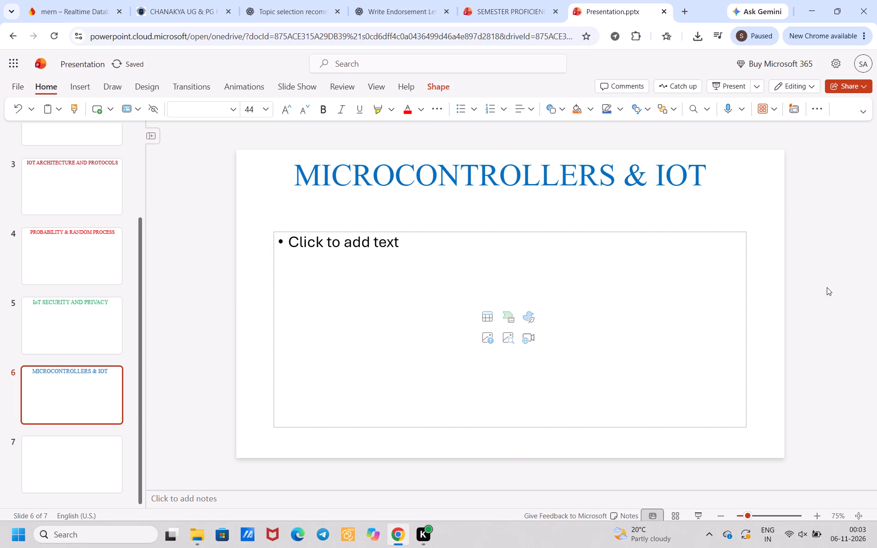
Copy the title "Overall Outcome and Conclusion" from slide 7 of the SEMESTER PROFICIENCY presentation into the title of slide 7 in Presentation.pptx.
{"action": "scroll", "coordinate": [85, 295], "scroll_direction": "down", "scroll_amount": 5}
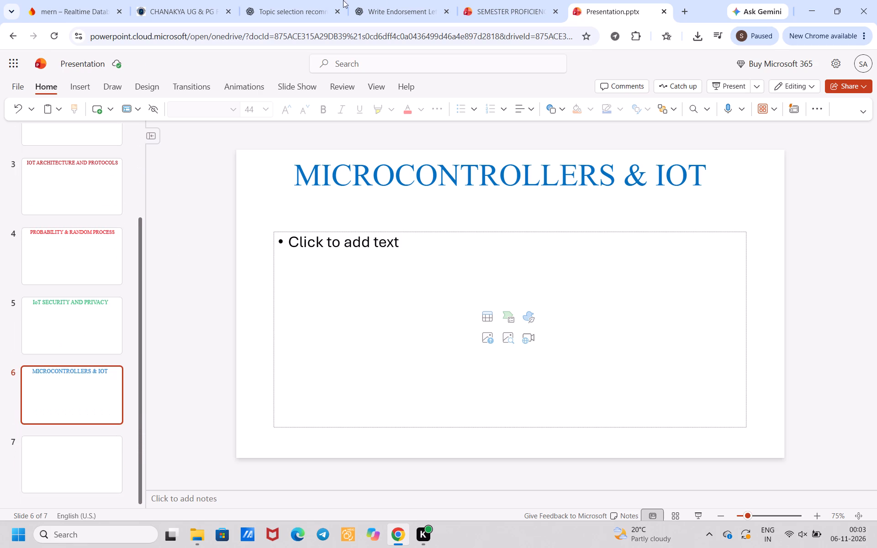
{"action": "left_click", "coordinate": [467, 0]}
{"action": "scroll", "coordinate": [32, 276], "scroll_direction": "down", "scroll_amount": 3}
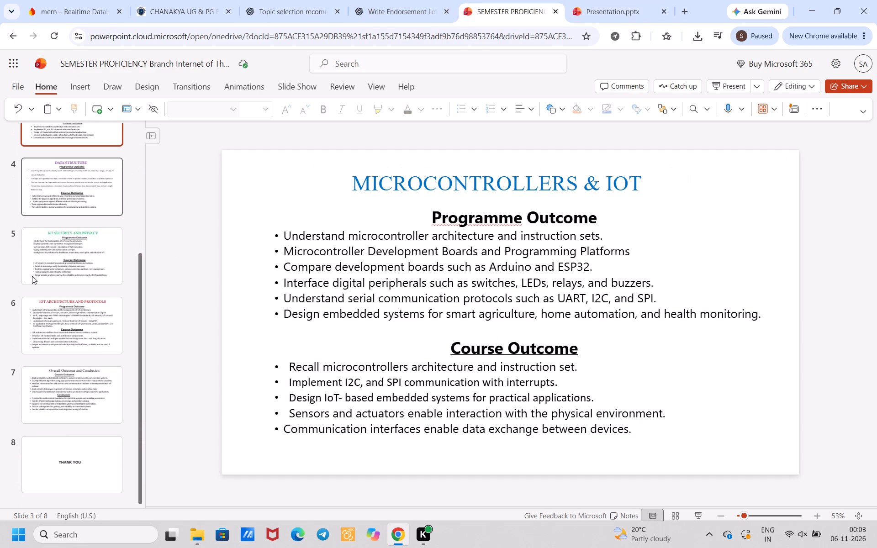
{"action": "scroll", "coordinate": [32, 276], "scroll_direction": "down", "scroll_amount": 1}
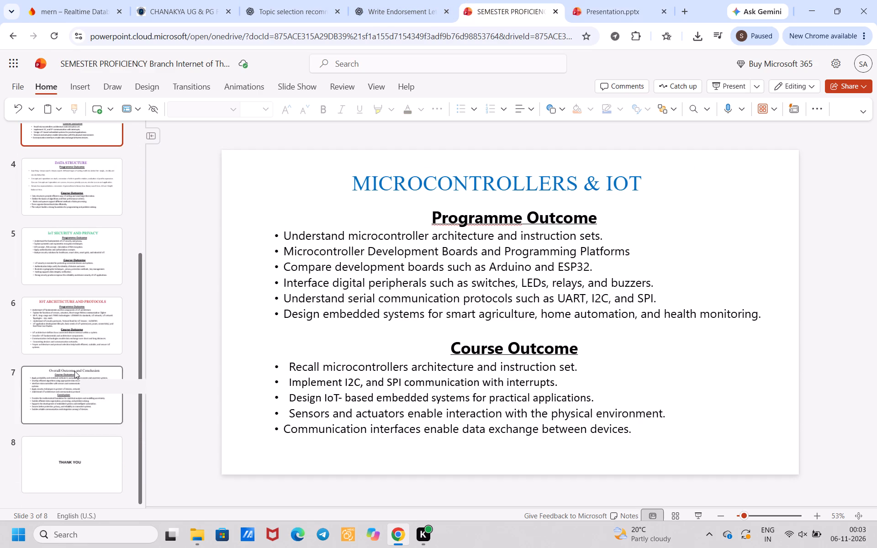
{"action": "left_click", "coordinate": [74, 371]}
{"action": "left_click", "coordinate": [415, 176]}
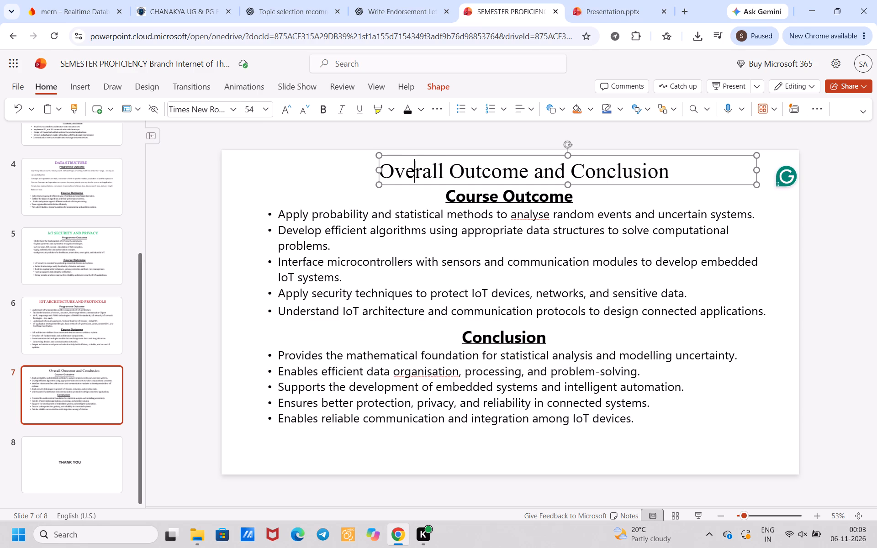
{"action": "left_click", "coordinate": [671, 169]}
{"action": "left_click_drag", "start_coordinate": [671, 169], "coordinate": [380, 190]}
{"action": "key", "text": "ctrl+c"}
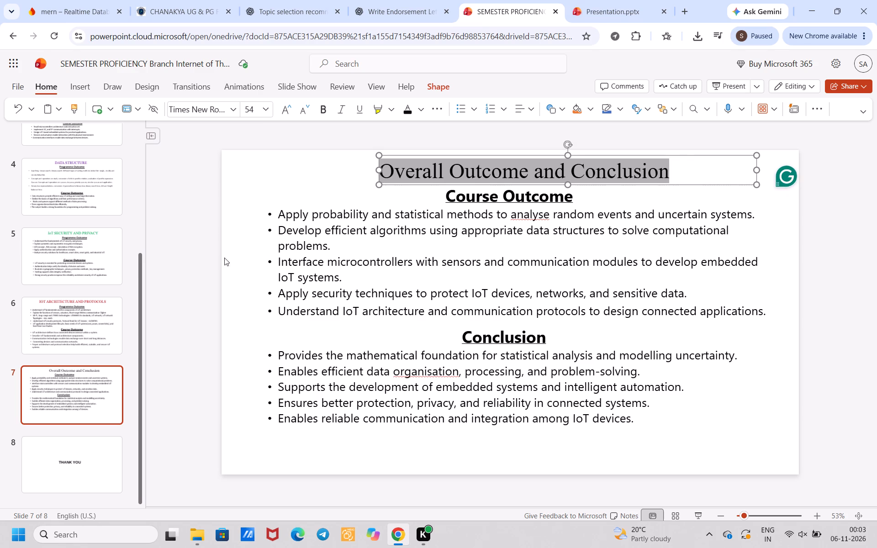
{"action": "left_click", "coordinate": [222, 255]}
{"action": "left_click", "coordinate": [617, 0]}
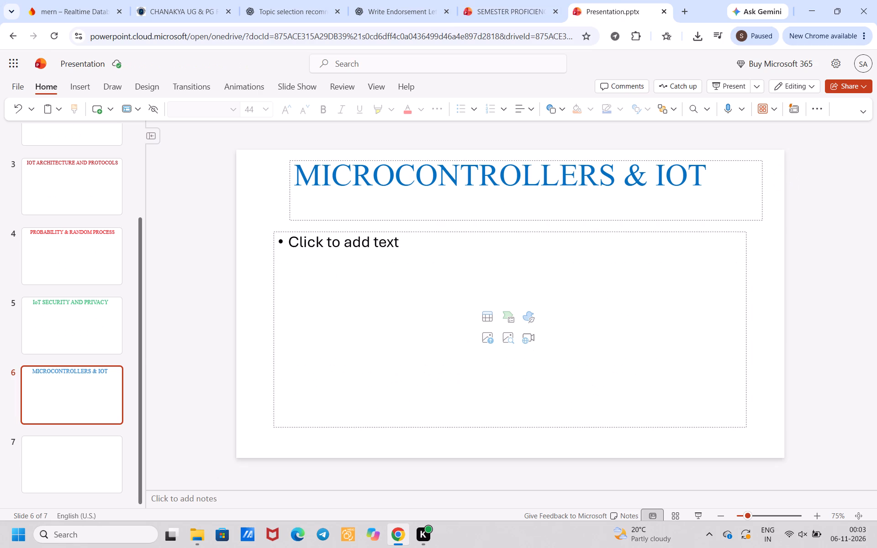
{"action": "left_click", "coordinate": [77, 456]}
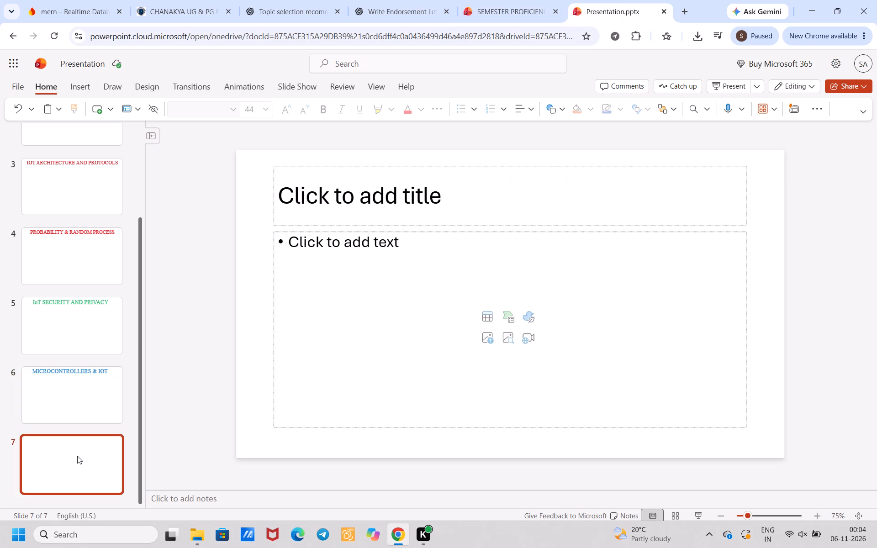
{"action": "left_click", "coordinate": [508, 190]}
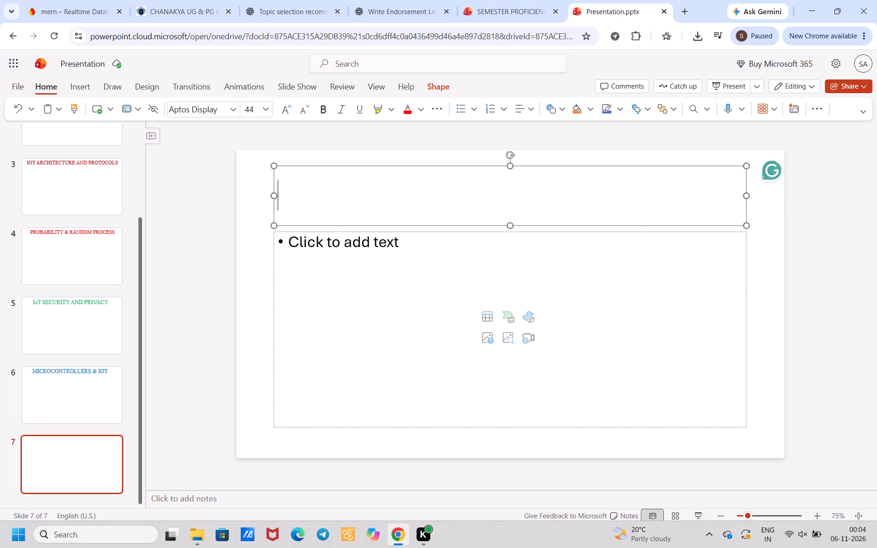
{"action": "key", "text": "ctrl+v"}
{"action": "left_click", "coordinate": [845, 269]}
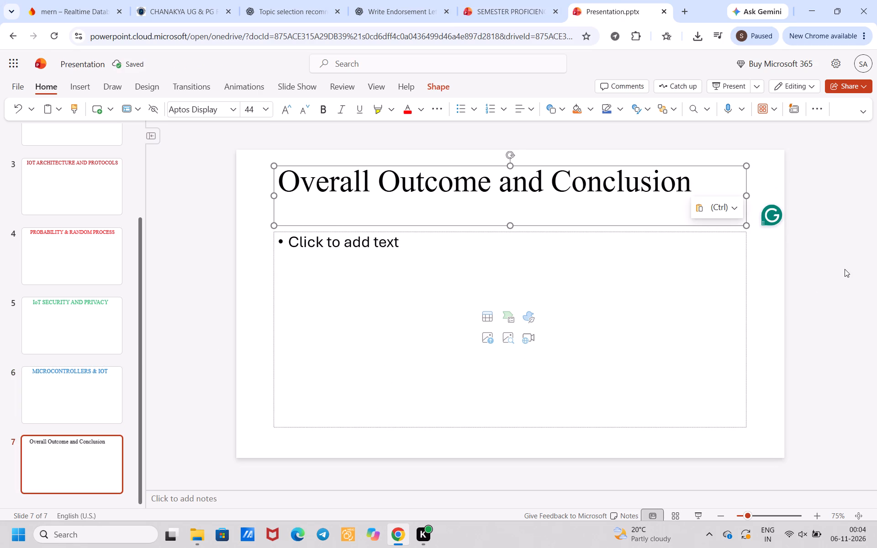
{"action": "left_click_drag", "start_coordinate": [628, 225], "coordinate": [640, 225]}
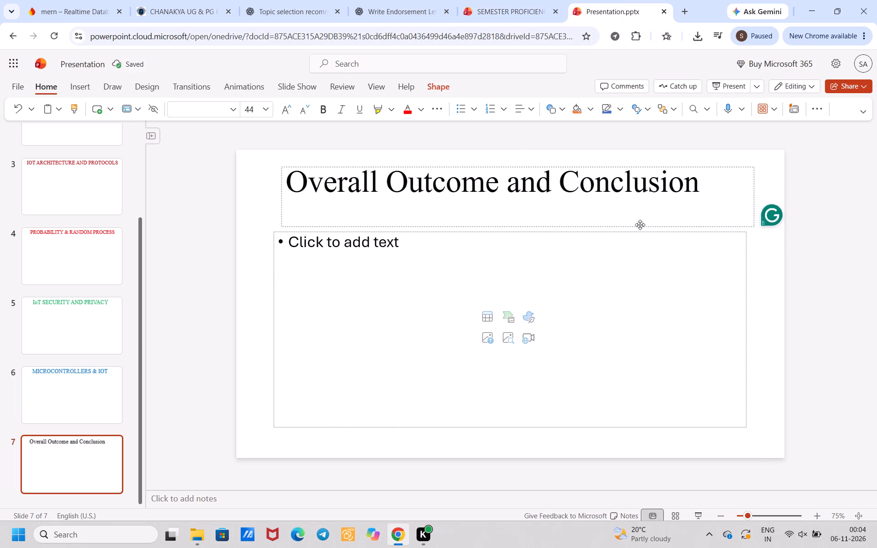
{"action": "left_click_drag", "start_coordinate": [640, 225], "coordinate": [656, 213]}
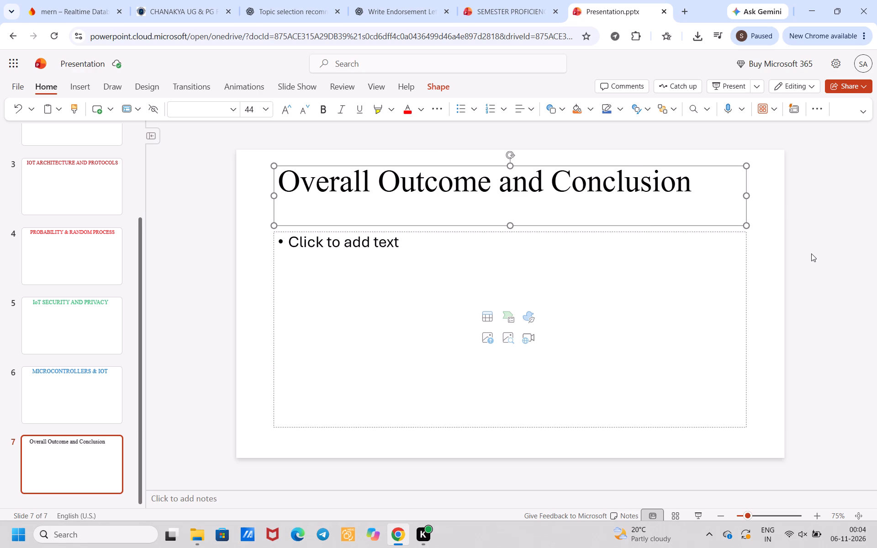
{"action": "left_click", "coordinate": [811, 253]}
{"action": "left_click", "coordinate": [650, 217]}
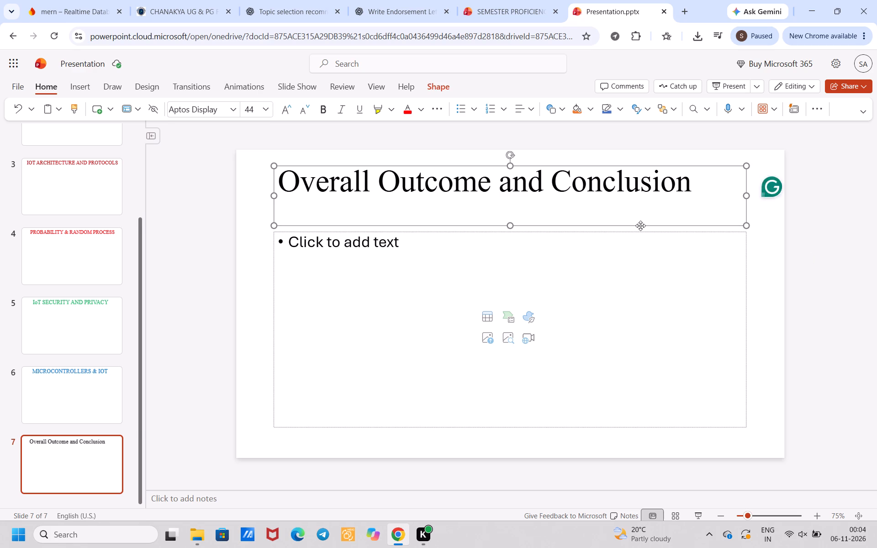